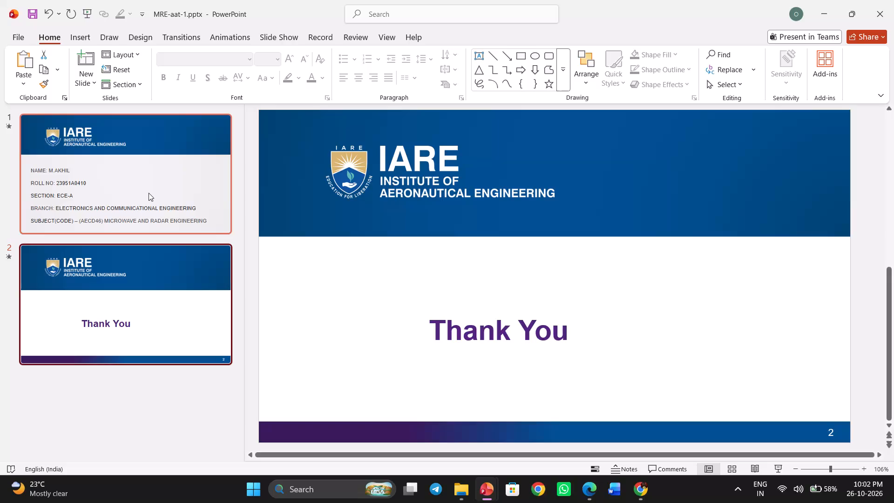
Arrange MRE-aat-1.pptx and the Doppler Radar Velocity Measurement System presentation side by side, closing the file window and minimizing the browser.
double_click(149, 193)
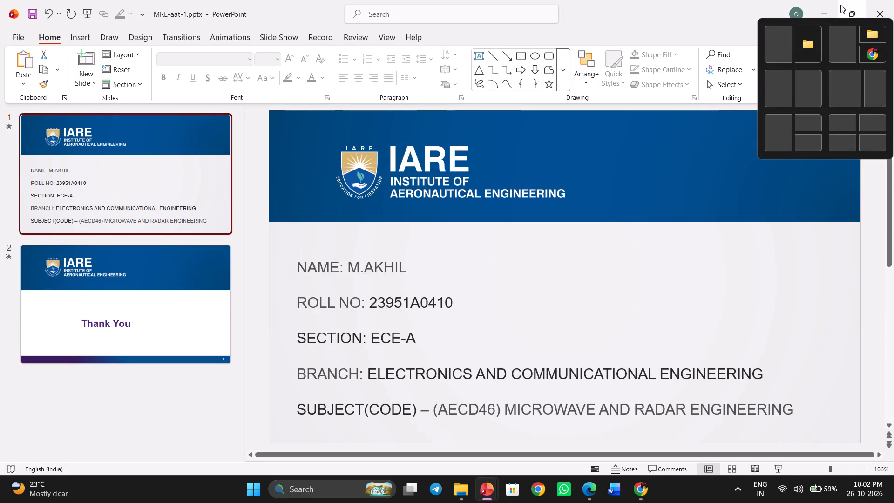
click(781, 44)
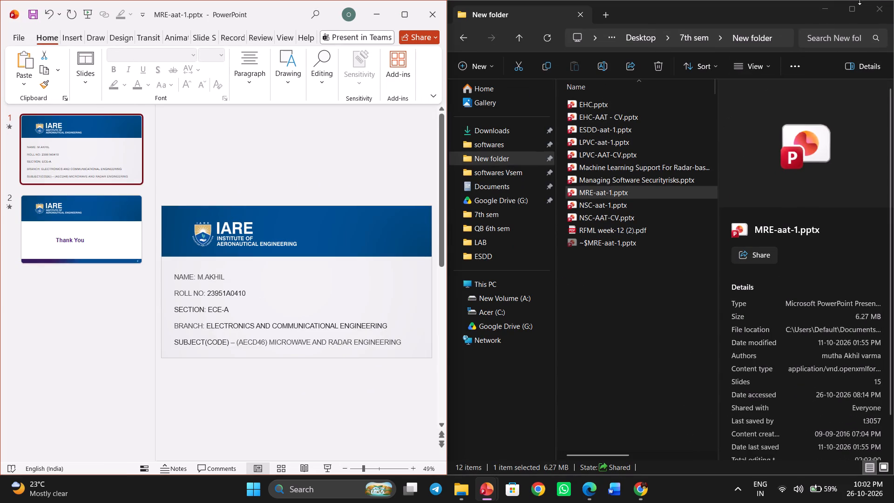
click(878, 8)
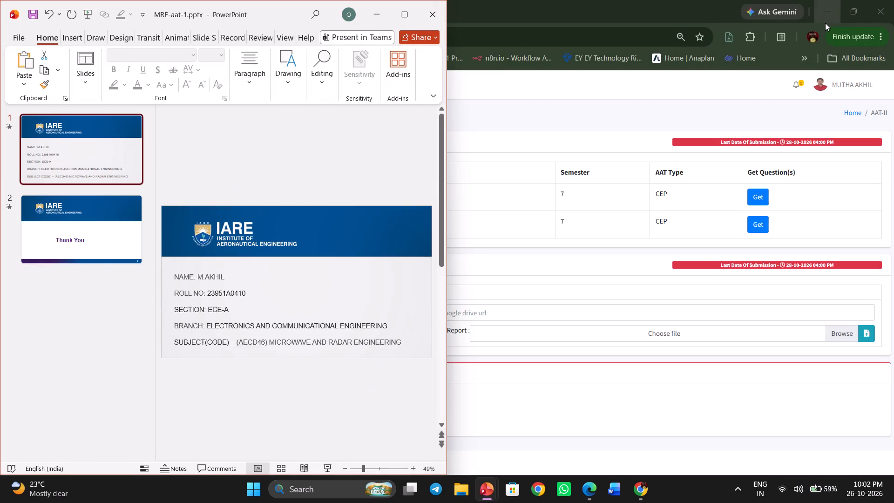
click(825, 22)
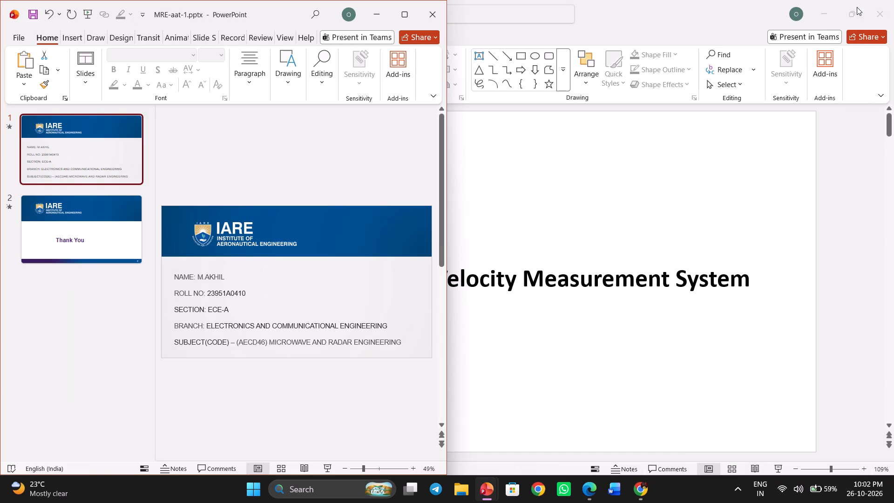
click(815, 94)
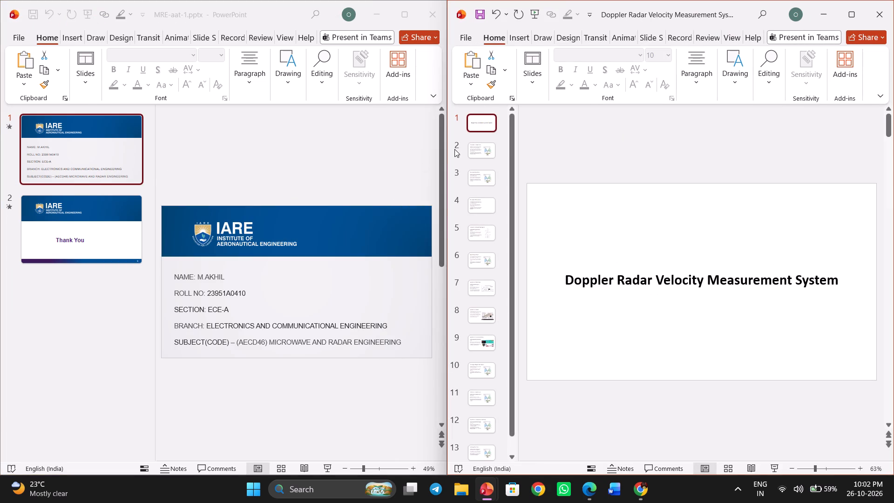
Move the Doppler Radar Velocity Measurement System title slide into MRE-aat-1.pptx, directly after the student details slide.
click(488, 113)
click(482, 125)
key(ctrl+x)
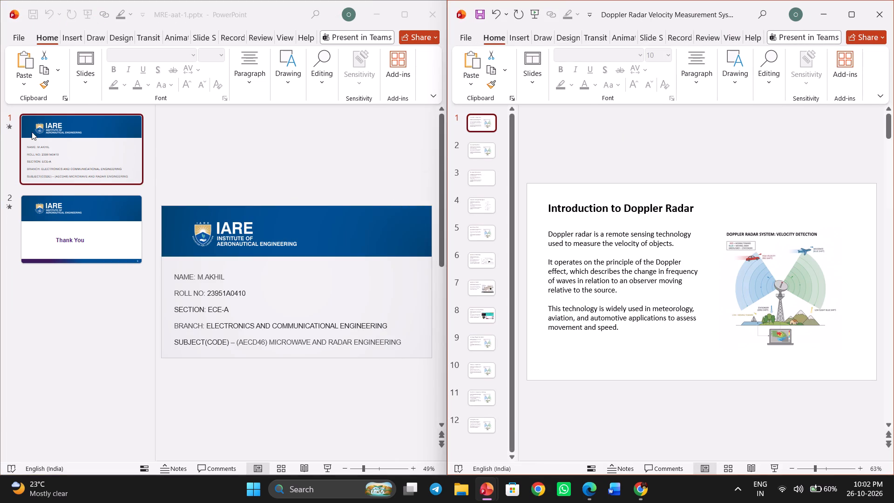
double_click(75, 153)
key(ctrl+v)
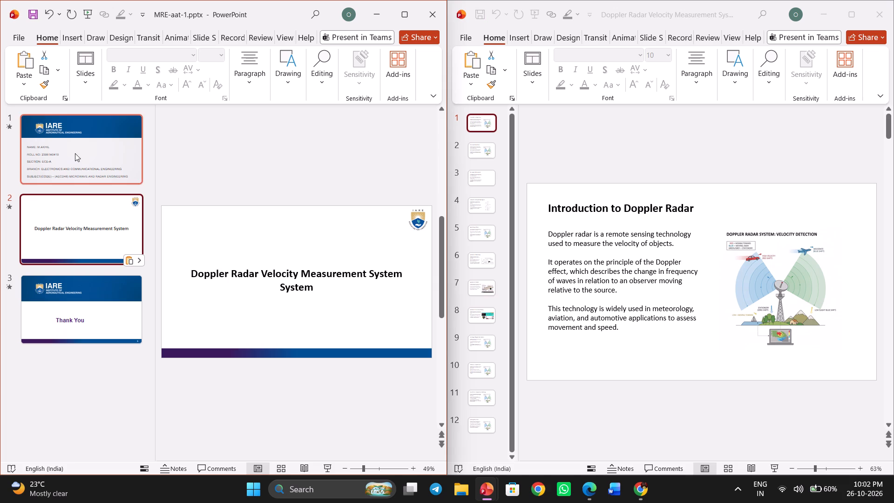
Move the Introduction to Doppler Radar and How Doppler Radar Works slides, in that order, into MRE-aat-1.pptx after its Doppler title slide.
double_click(489, 123)
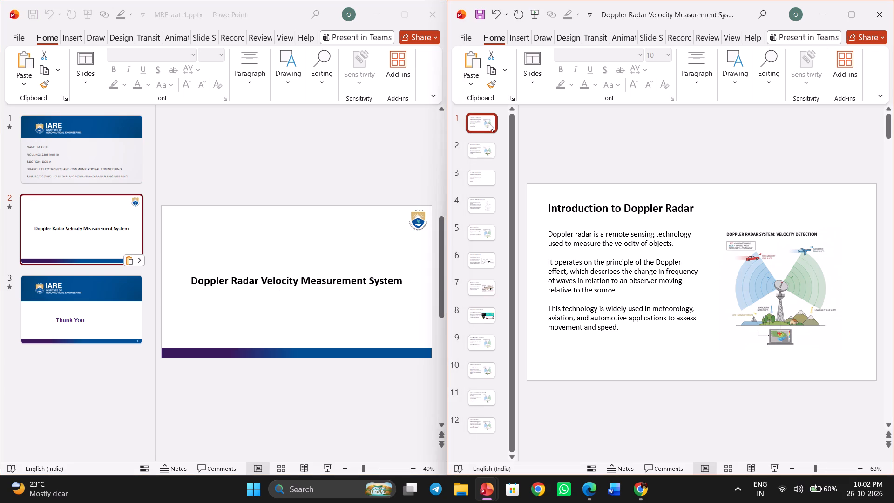
key(ctrl+x)
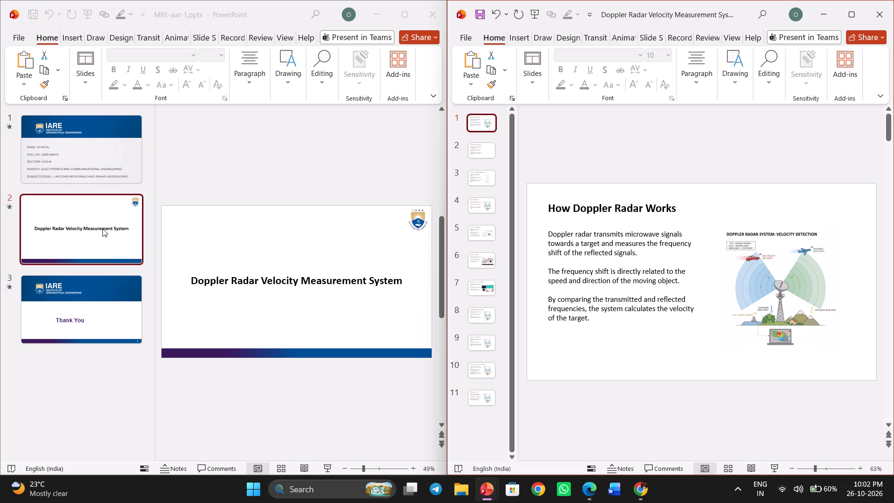
double_click(102, 228)
key(ctrl+v)
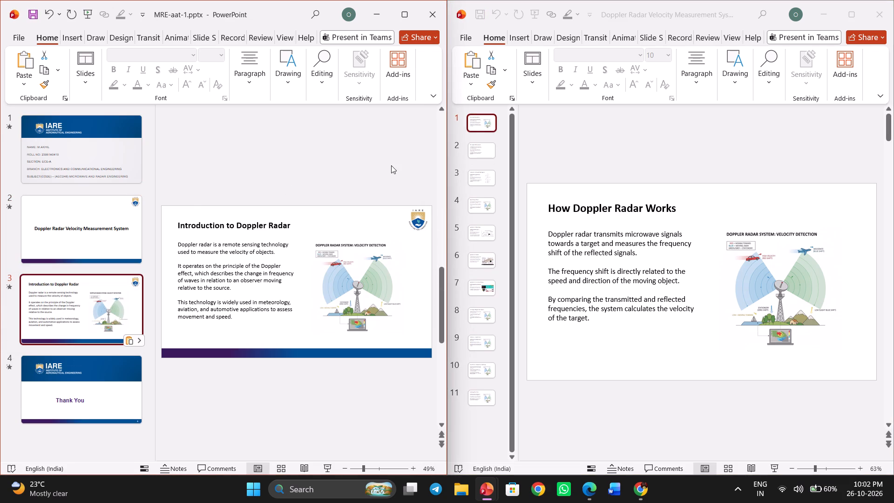
double_click(485, 120)
key(ctrl+x)
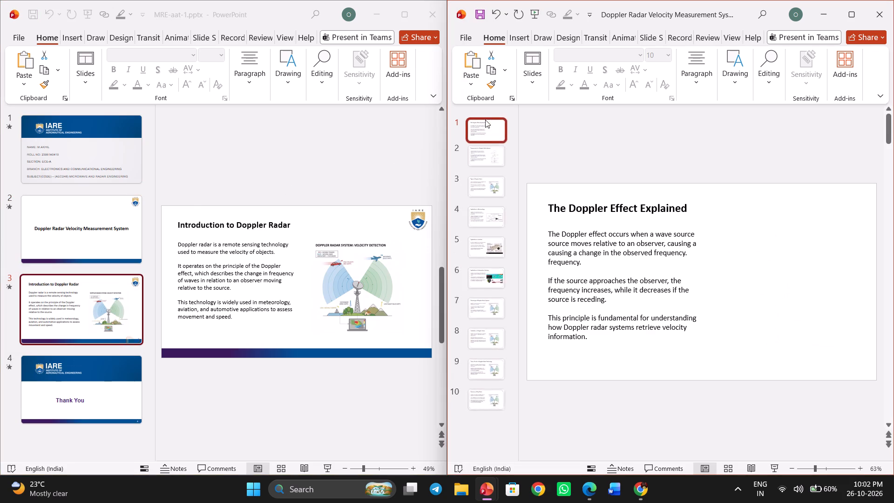
double_click(115, 326)
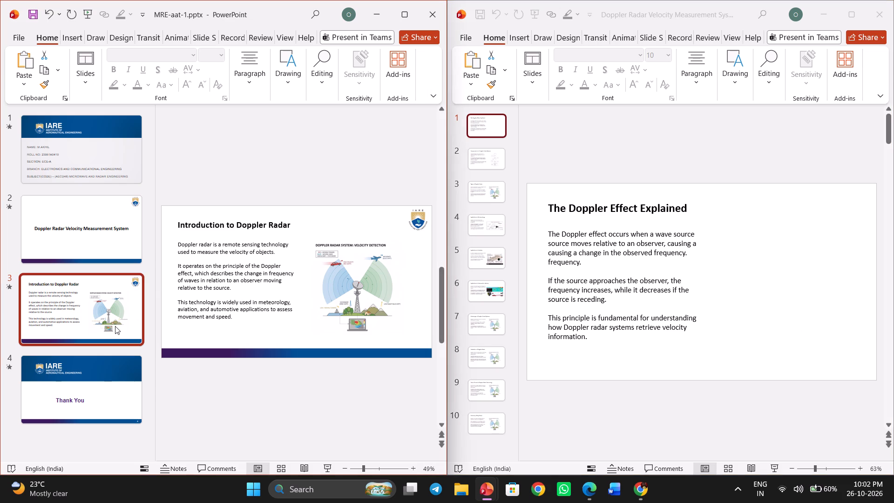
key(ctrl+v)
Move The Doppler Effect Explained and Components of a Doppler Radar System slides into MRE-aat-1.pptx, in order after How Doppler Radar Works.
double_click(481, 122)
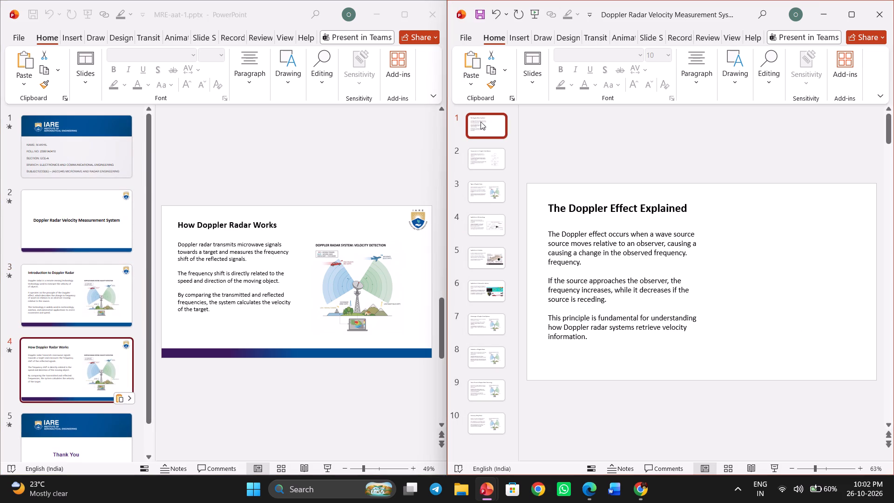
key(ctrl+x)
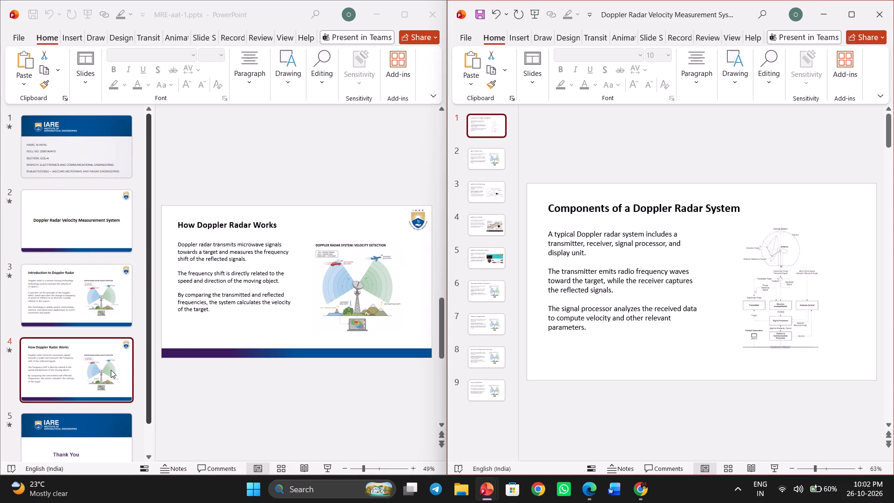
double_click(111, 370)
key(ctrl+v)
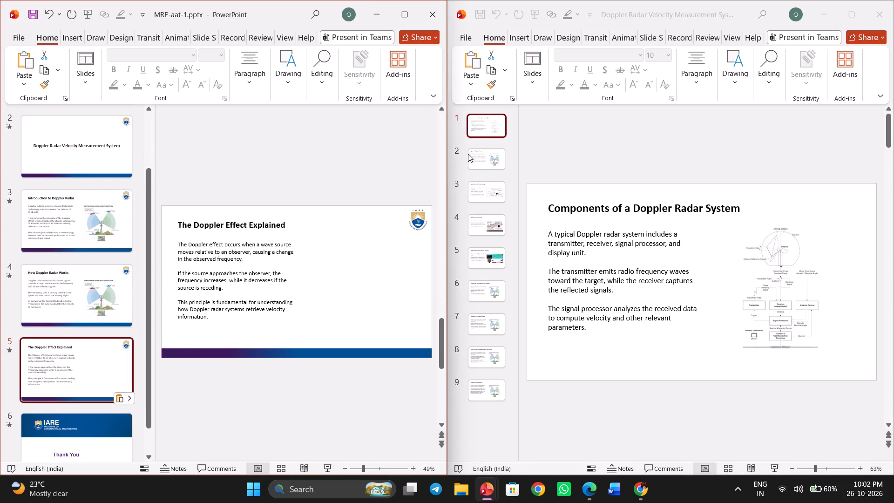
double_click(479, 127)
key(ctrl+x)
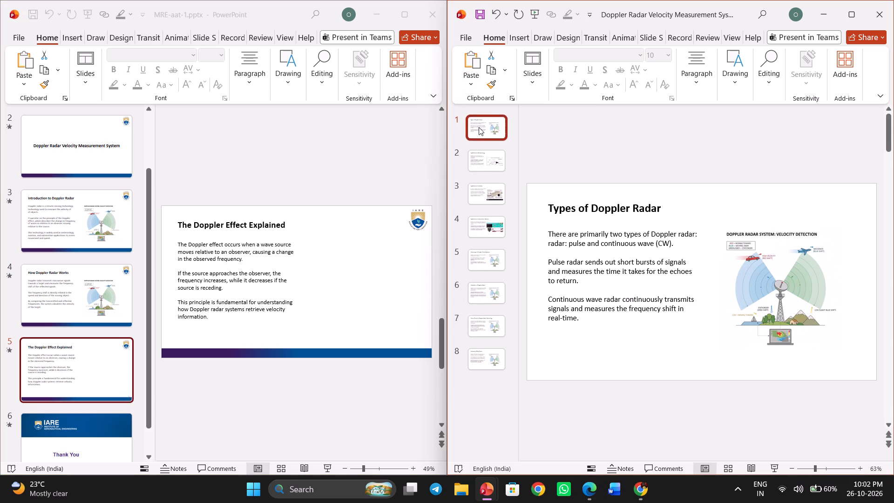
double_click(100, 360)
key(ctrl+v)
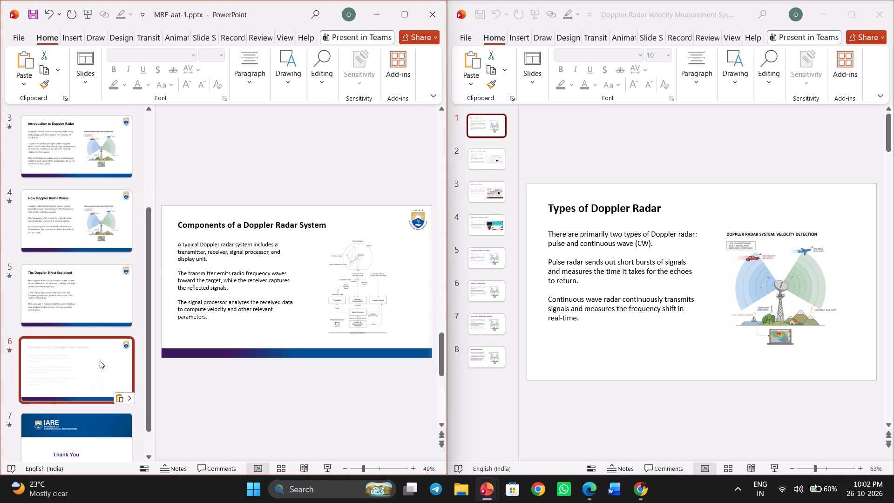
Move the Types of Doppler Radar and Applications in Meteorology slides into MRE-aat-1.pptx, in order after Components of a Doppler Radar System.
double_click(482, 129)
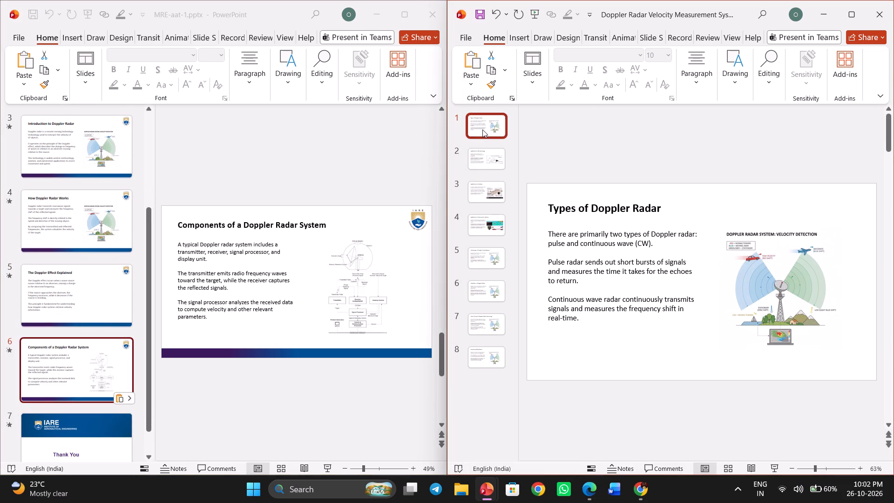
key(ctrl+x)
double_click(112, 381)
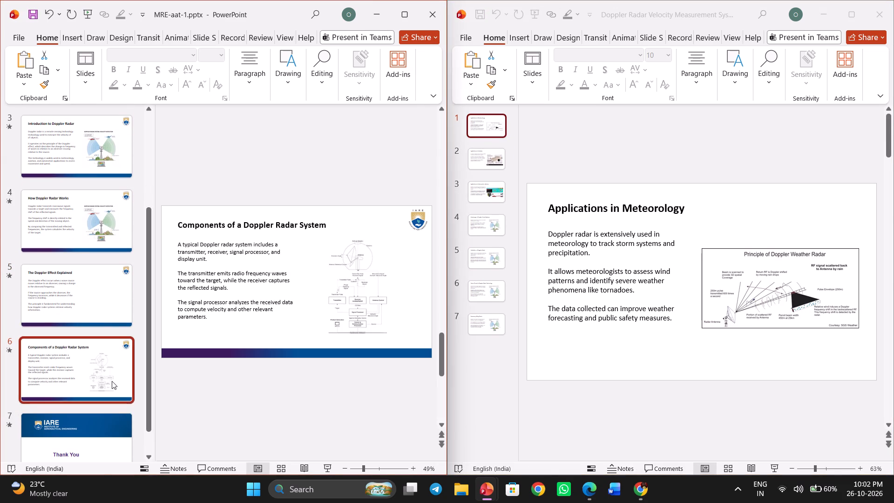
key(ctrl+v)
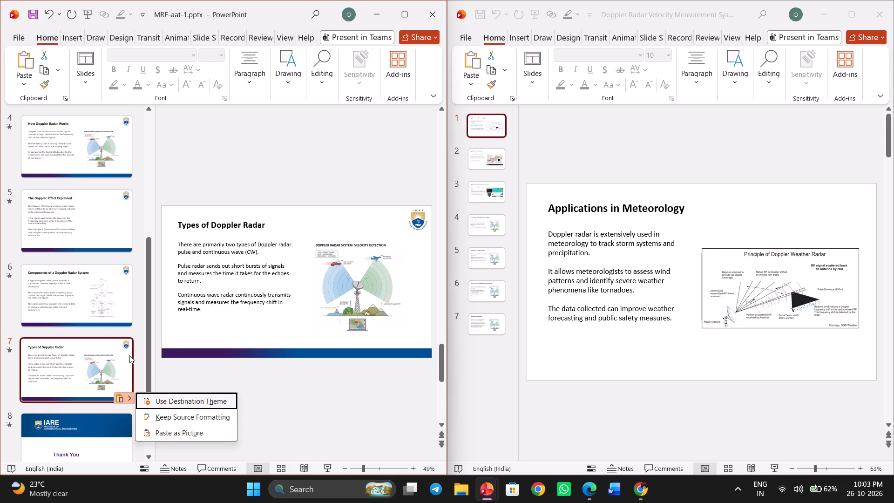
click(485, 125)
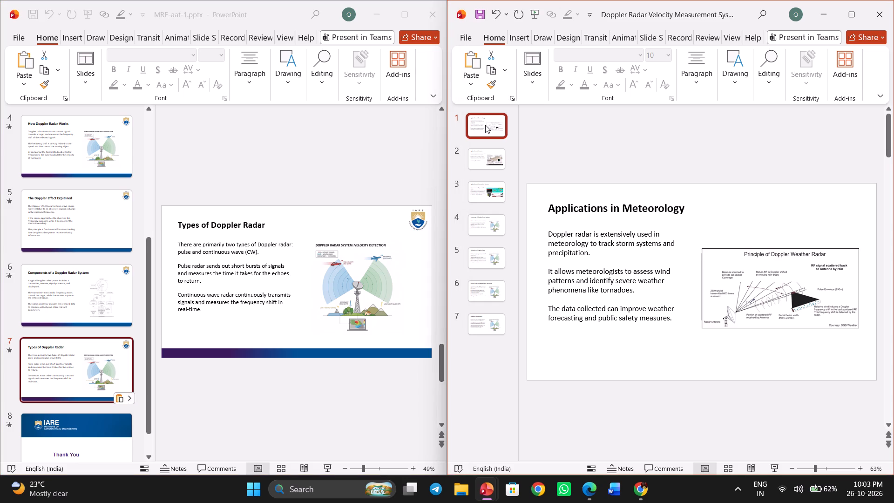
key(ctrl+x)
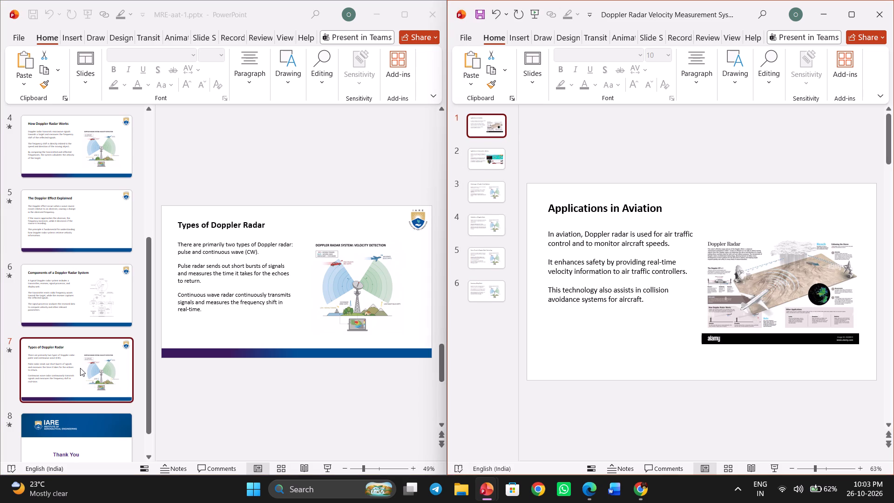
double_click(80, 368)
key(ctrl+v)
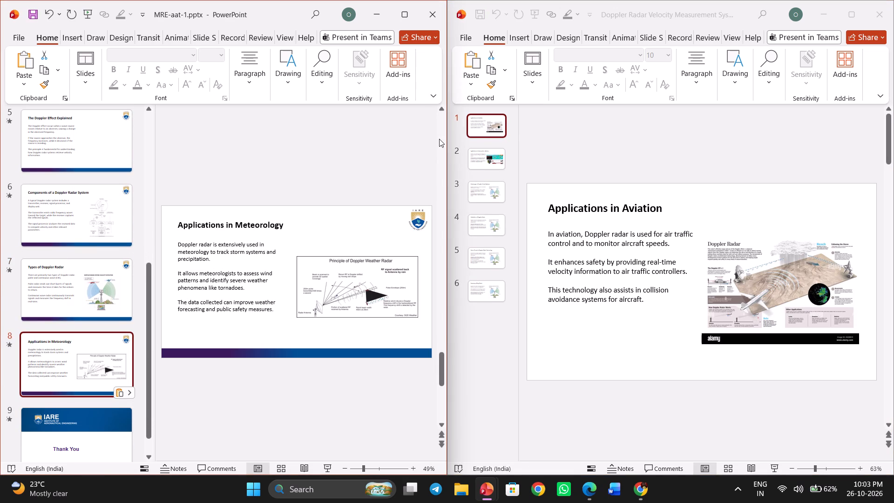
Move the Applications in Aviation and Applications in Automotive Industry slides into MRE-aat-1.pptx, in order after Applications in Meteorology.
double_click(487, 116)
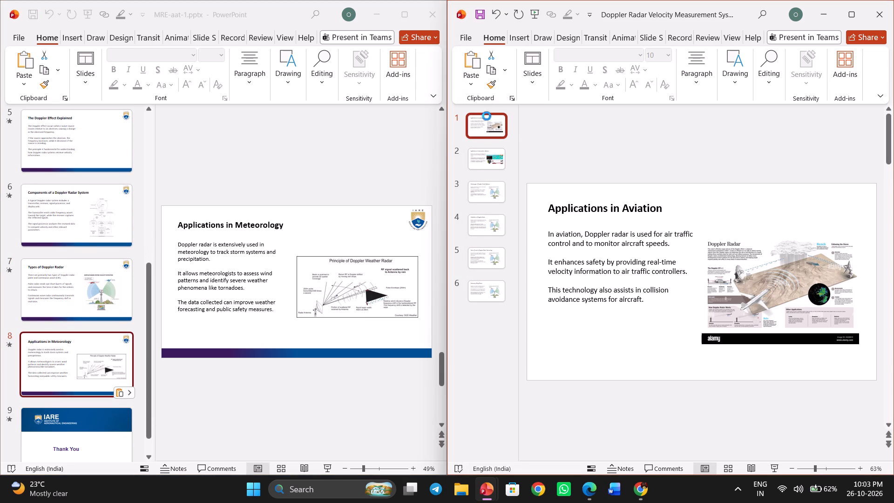
key(ctrl+x)
double_click(102, 362)
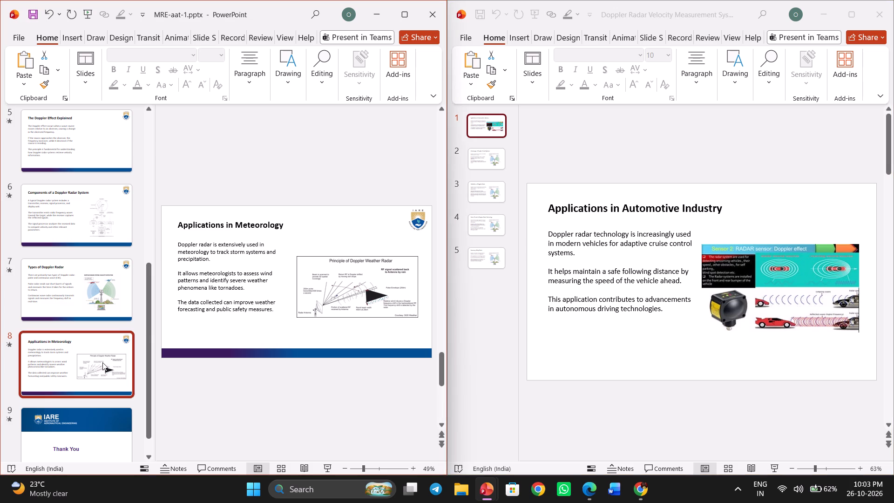
key(ctrl+v)
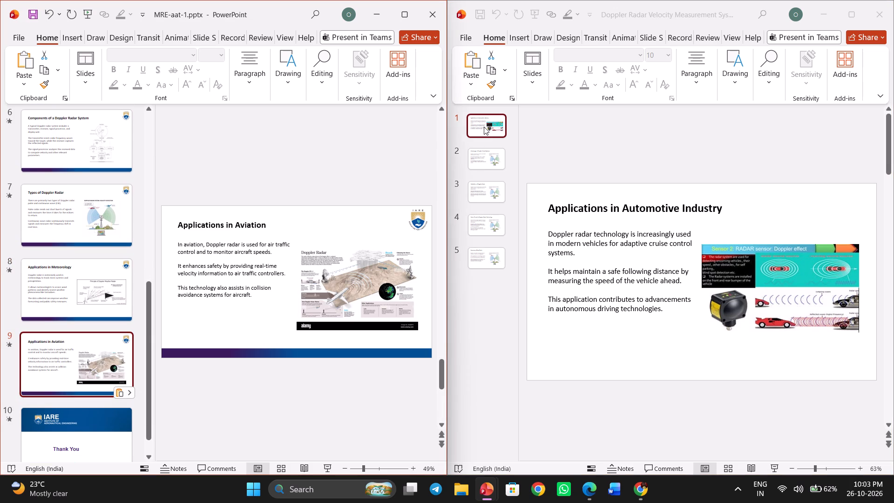
double_click(484, 127)
key(ctrl+x)
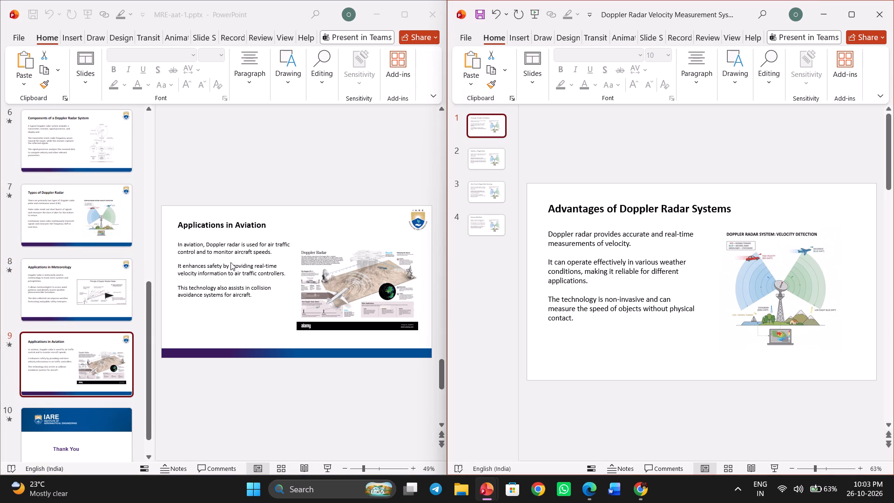
double_click(110, 367)
key(ctrl+v)
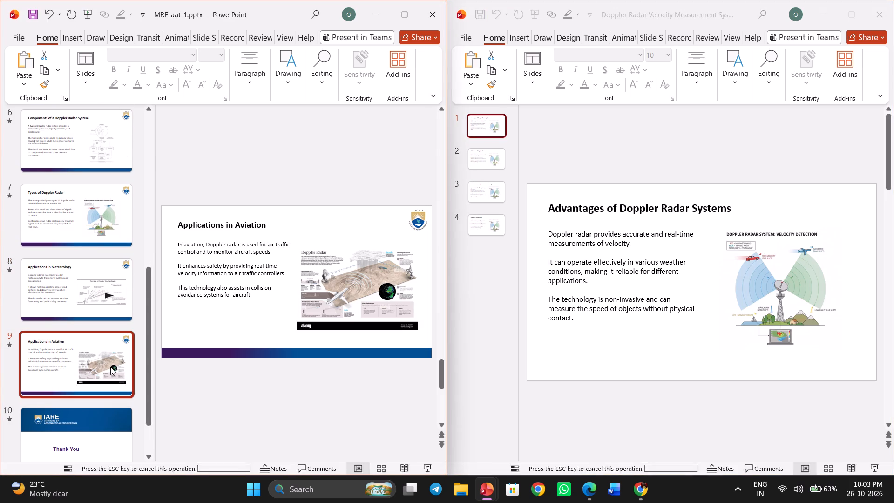
Move the Advantages of Doppler Radar Systems and Limitations of Doppler Radar slides into MRE-aat-1.pptx, in order after Applications in Automotive Industry.
double_click(492, 125)
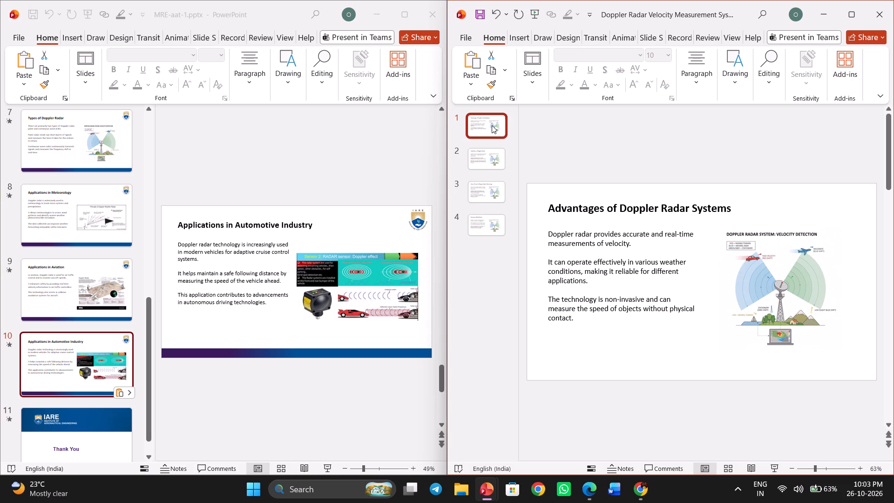
key(ctrl+x)
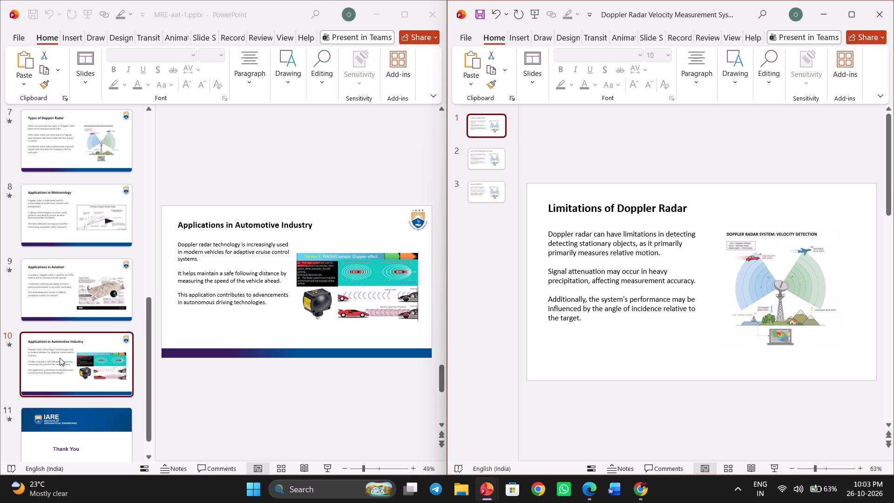
ctrl+double_click(60, 358)
key(ctrl+v)
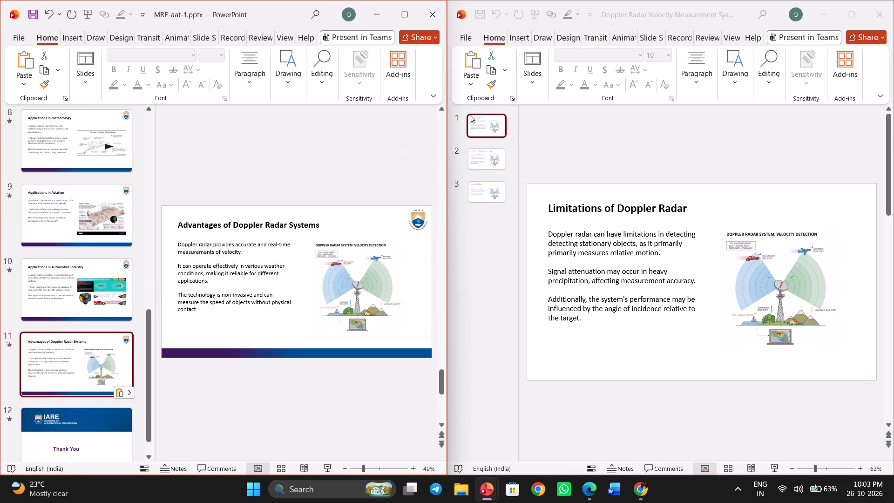
double_click(484, 127)
key(ctrl+x)
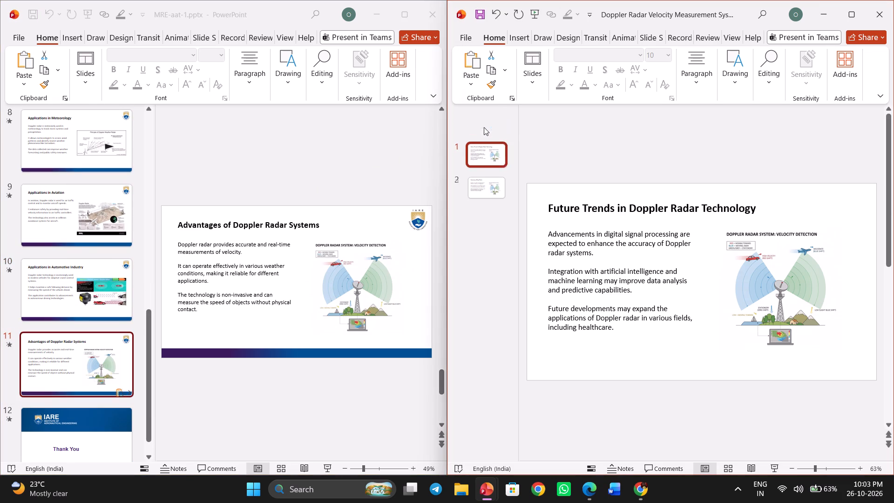
double_click(78, 361)
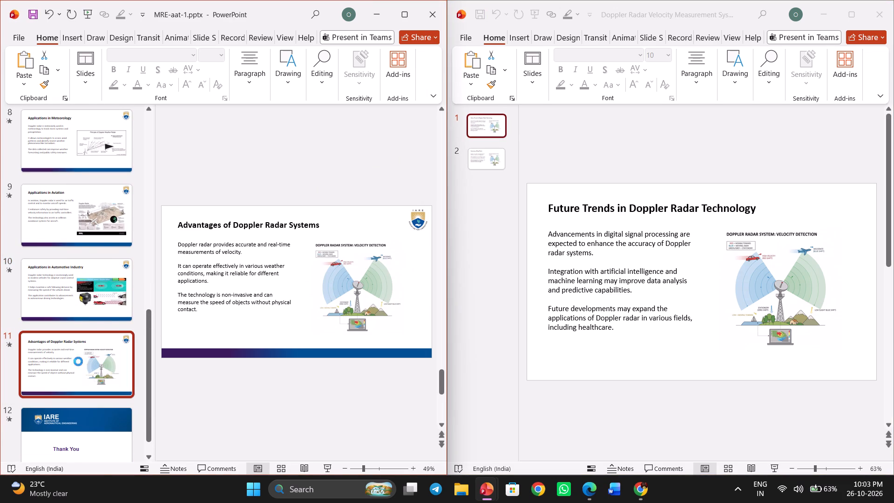
key(ctrl+v)
Move the Future Trends in Doppler Radar Technology and Summary of Key Points slides into MRE-aat-1.pptx, in order after Limitations of Doppler Radar.
double_click(481, 129)
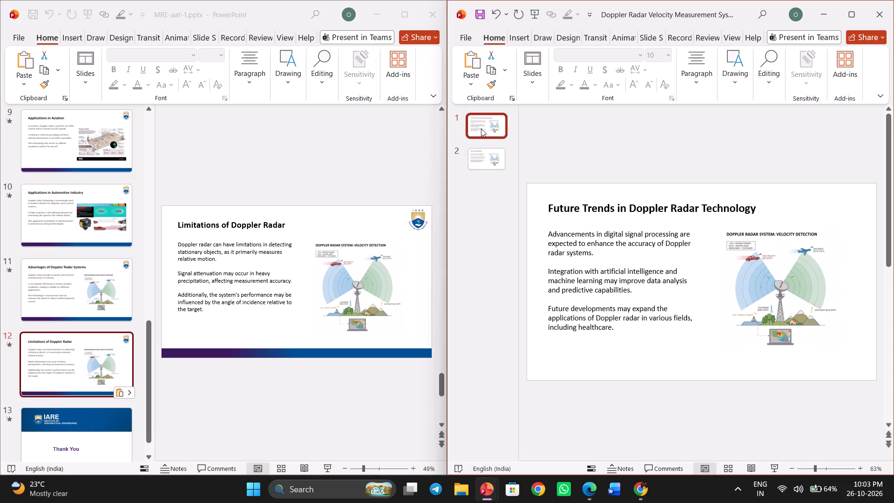
key(ctrl+x)
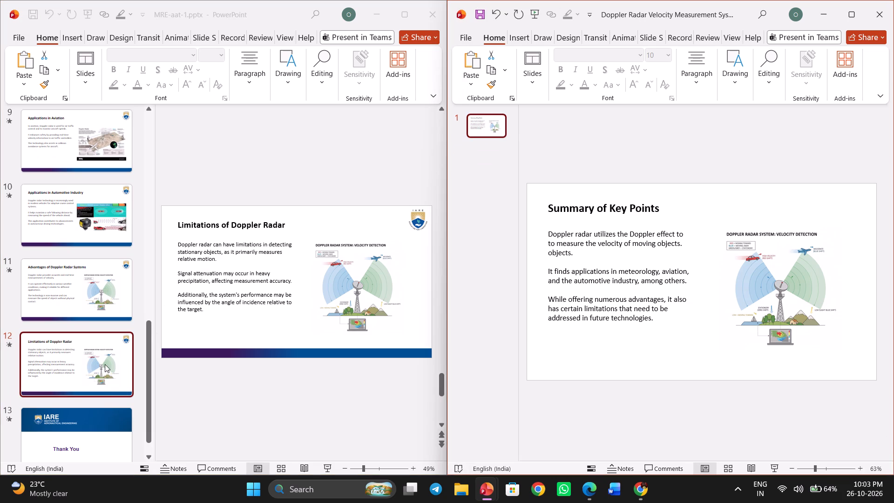
double_click(105, 364)
key(ctrl+v)
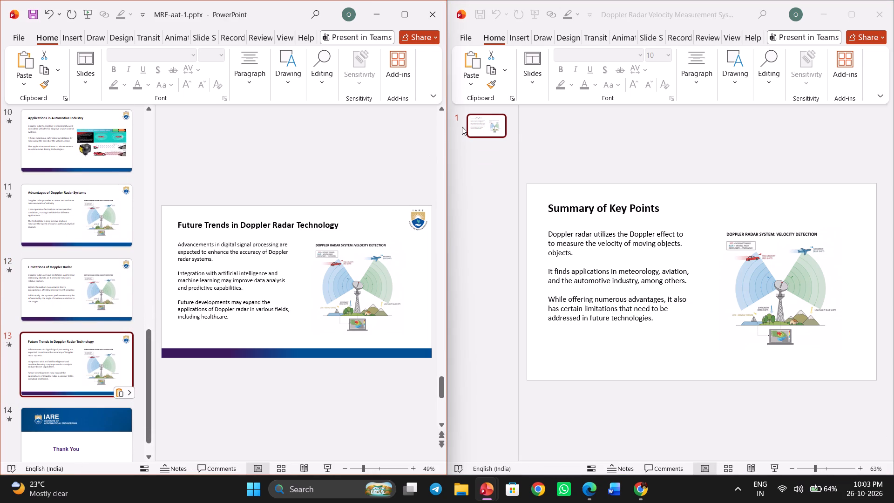
double_click(490, 121)
key(ctrl+x)
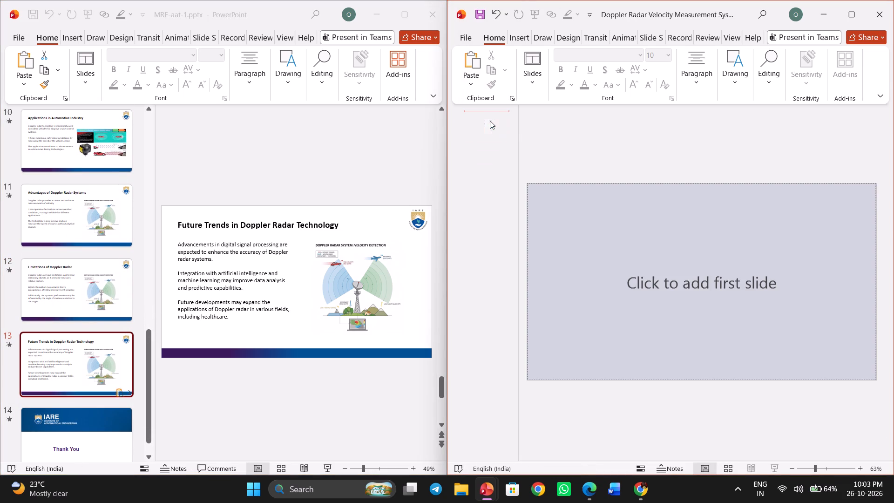
double_click(70, 350)
key(ctrl+v)
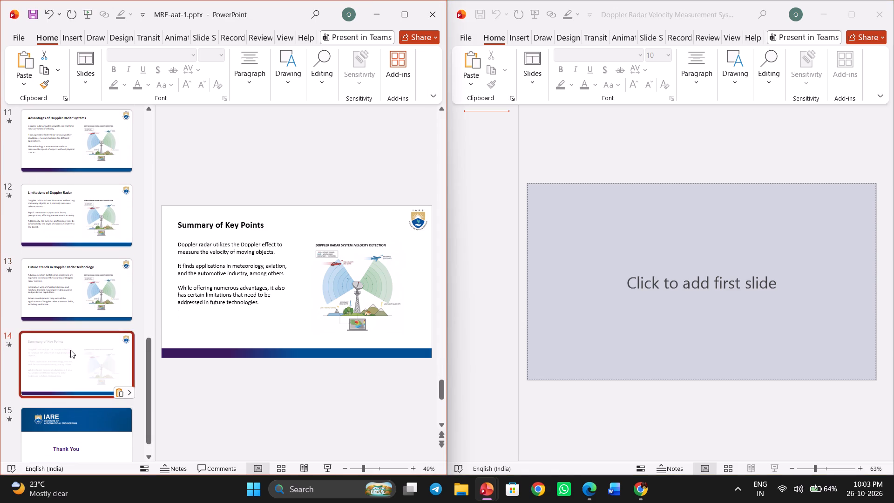
Close the emptied Doppler Radar Velocity Measurement System presentation without saving and maximize the MRE-aat-1.pptx window.
click(876, 16)
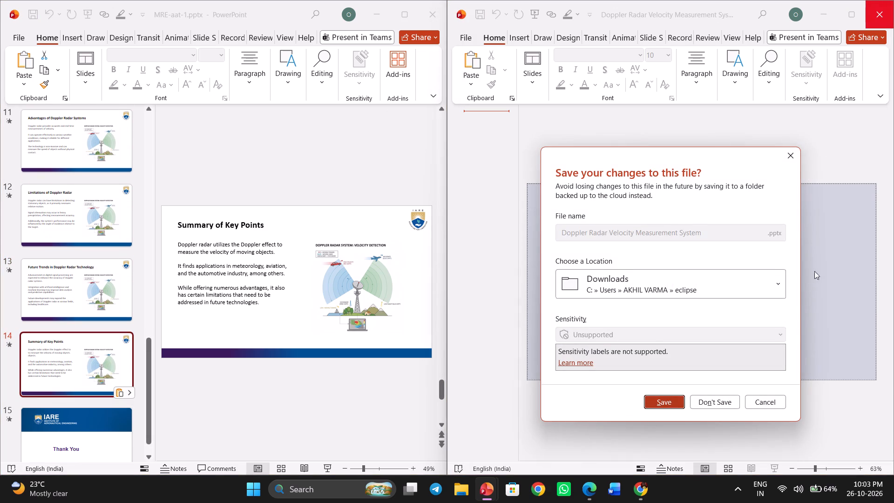
click(705, 399)
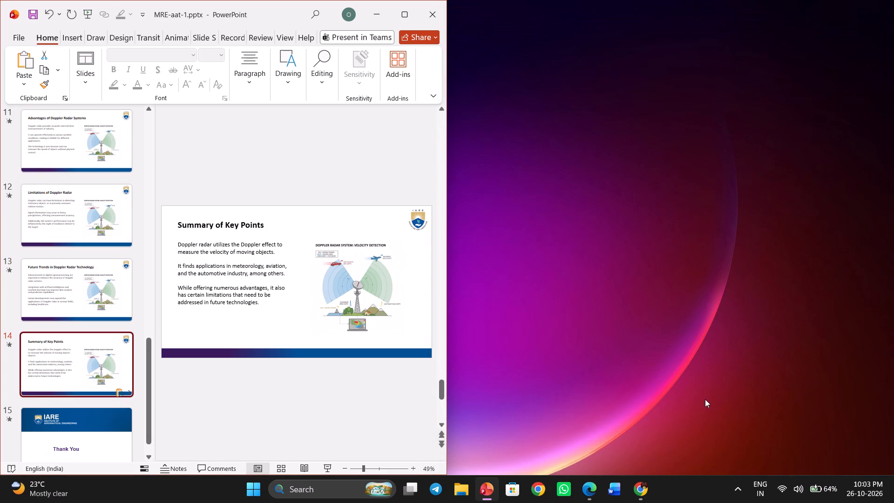
click(403, 13)
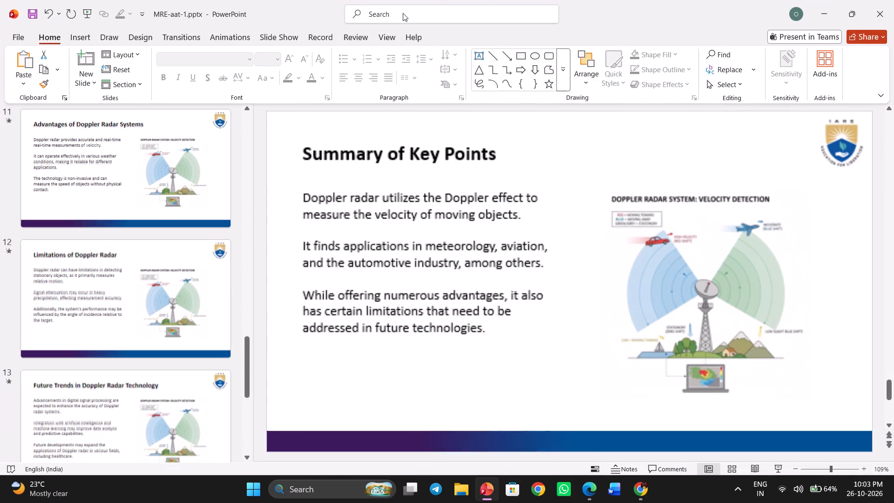
Examine the Doppler Radar Velocity Measurement System title slide and the heading and body text of the Introduction to Doppler Radar slide.
scroll(434, 163, up, 11)
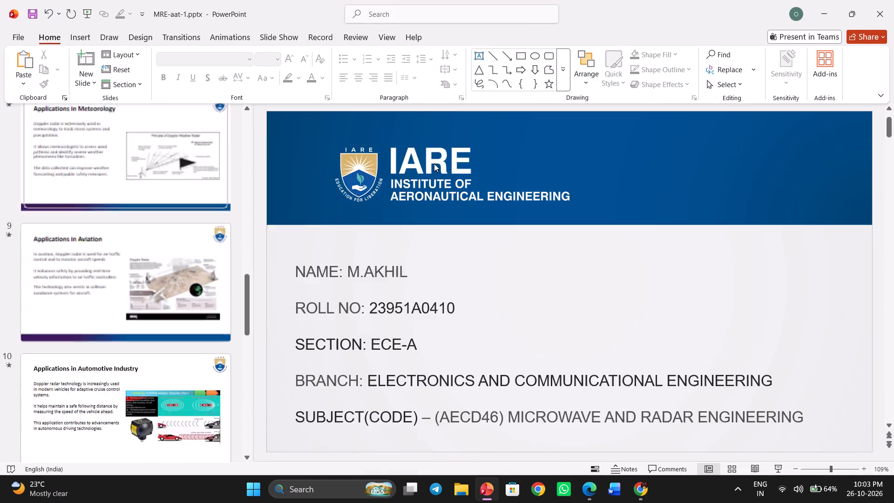
scroll(434, 163, up, 3)
click(176, 269)
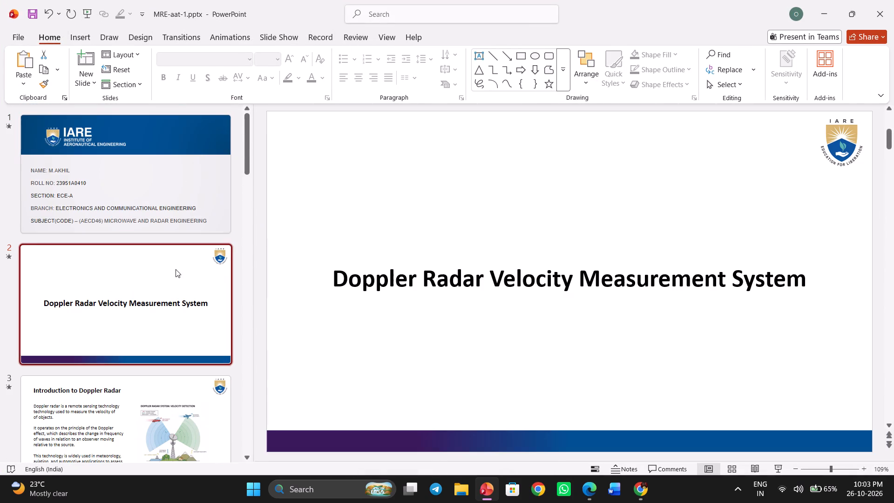
click(137, 419)
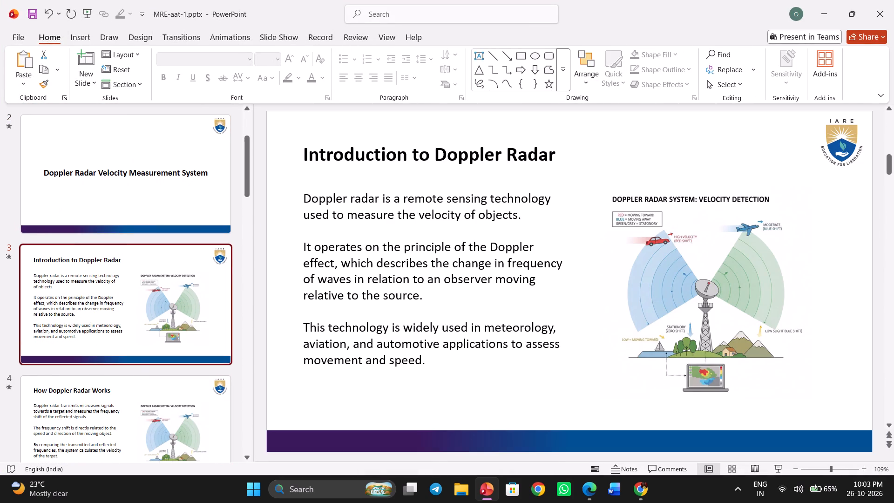
click(371, 267)
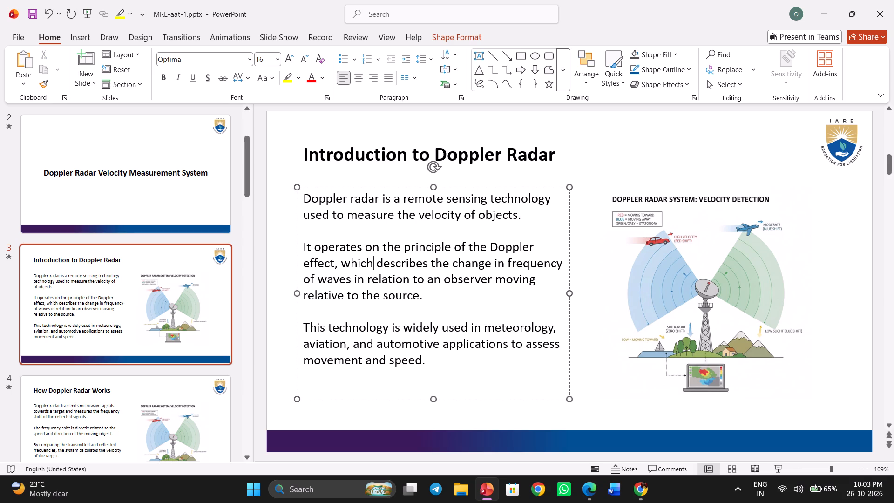
click(315, 156)
click(309, 201)
drag(306, 199, 483, 347)
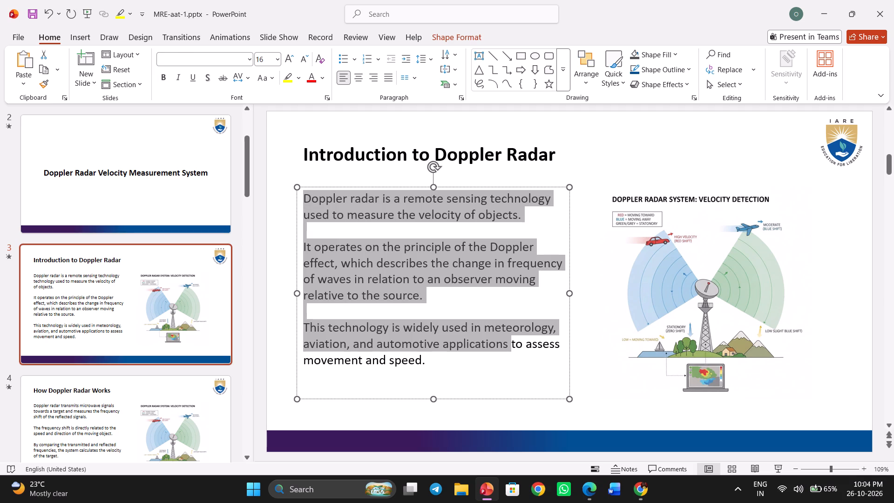
drag(483, 347, 476, 364)
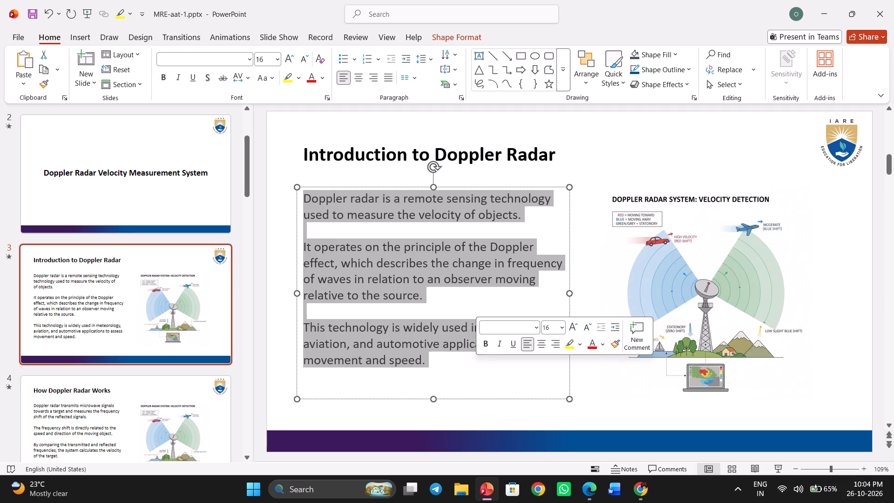
click(451, 298)
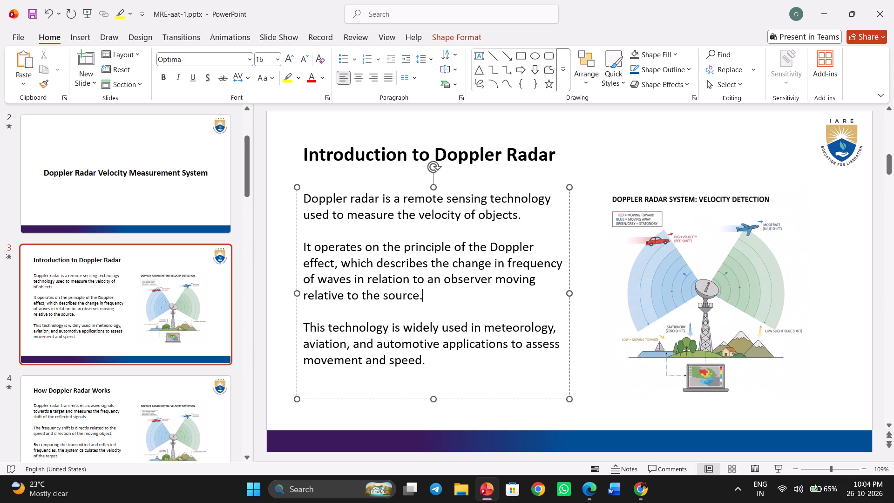
drag(435, 360, 302, 183)
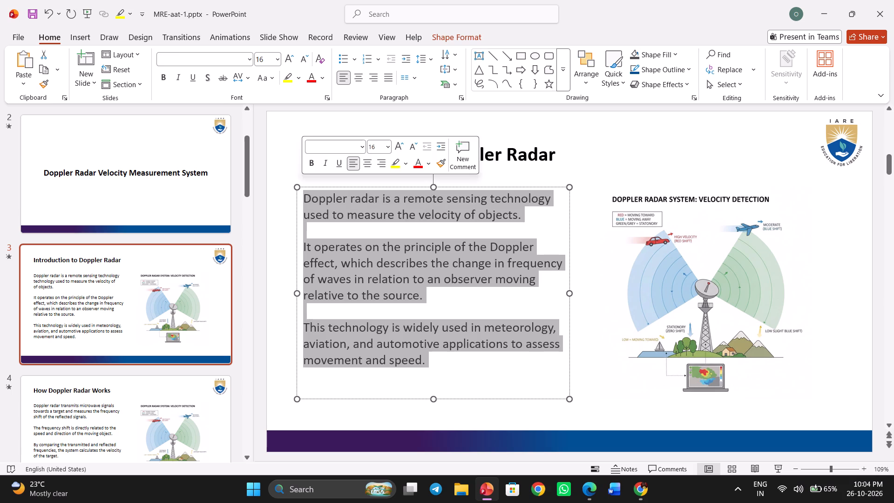
click(464, 353)
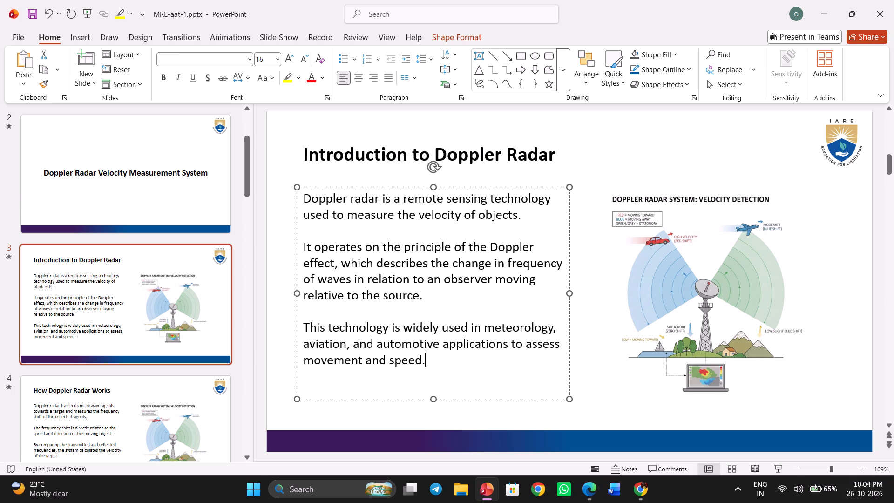
click(438, 360)
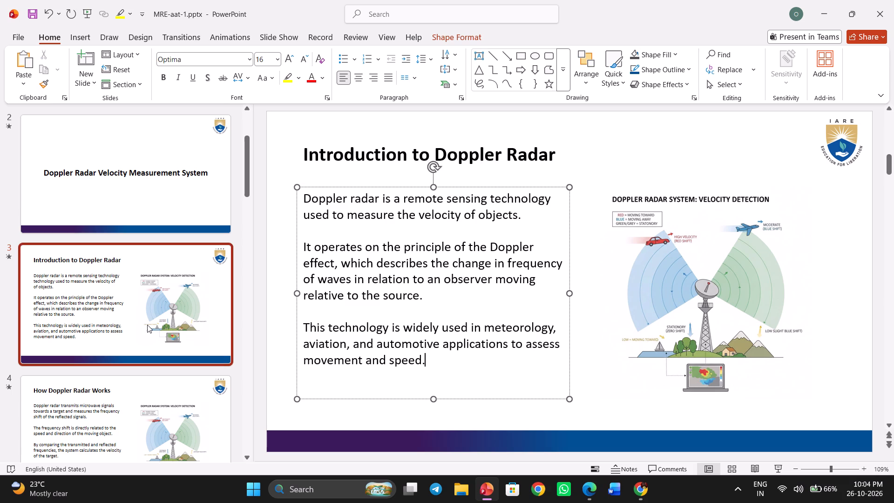
Review the transferred slides in order from Introduction to Doppler Radar through Summary of Key Points.
click(147, 325)
key(Down)
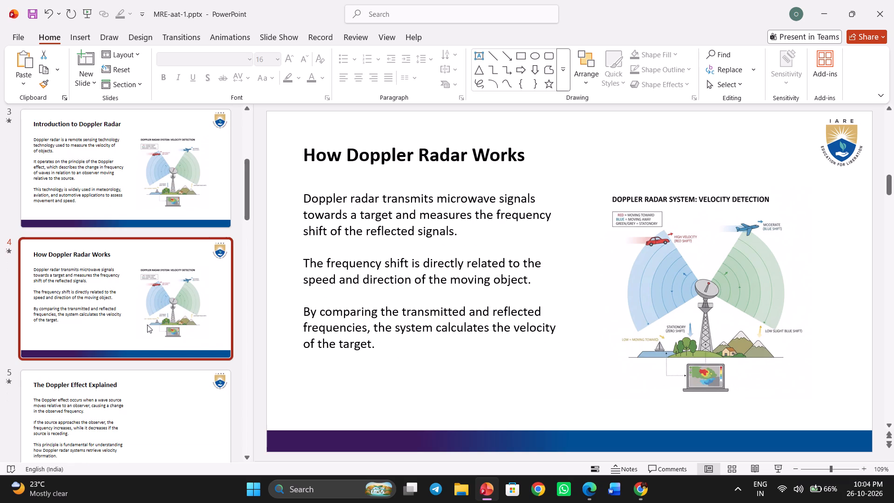
key(Down)
key(Down)
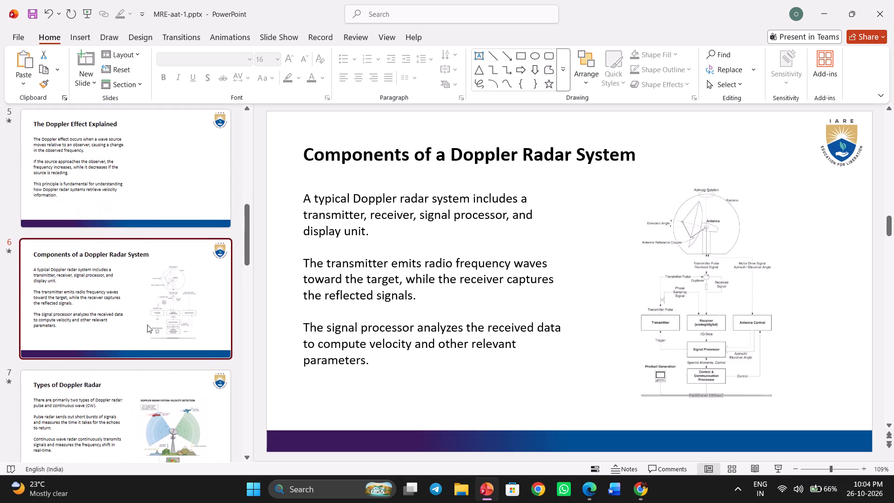
key(Down)
key(Down)
key(Down)
key(Down)
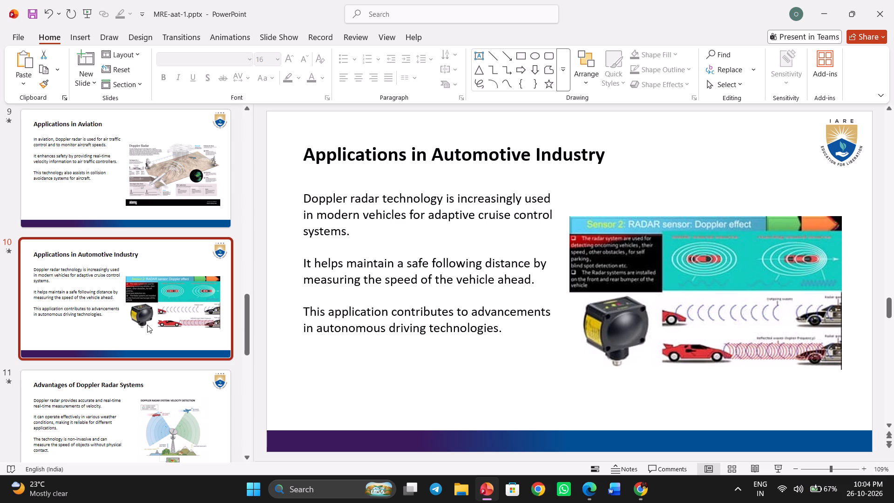
scroll(147, 325, down, 7)
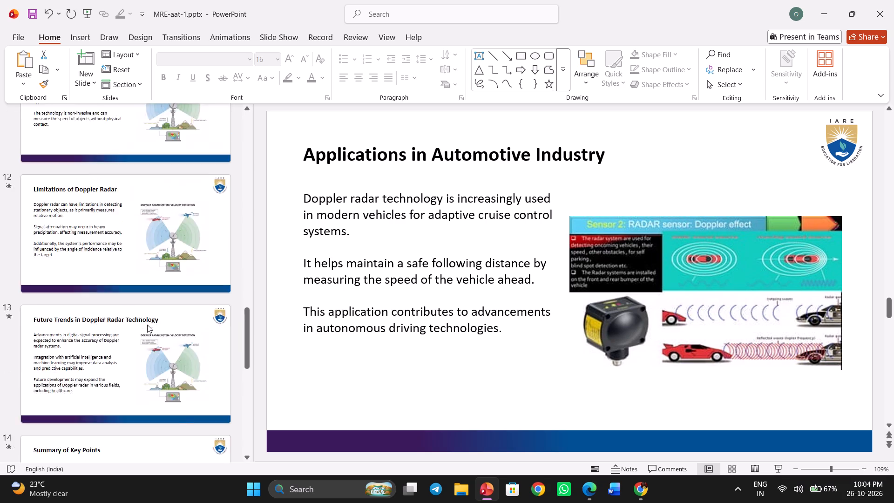
click(183, 259)
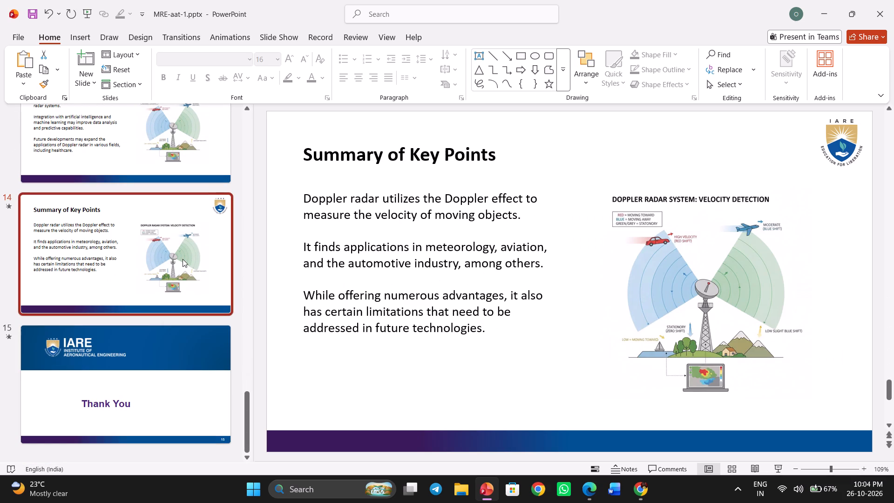
key(Up)
key(Down)
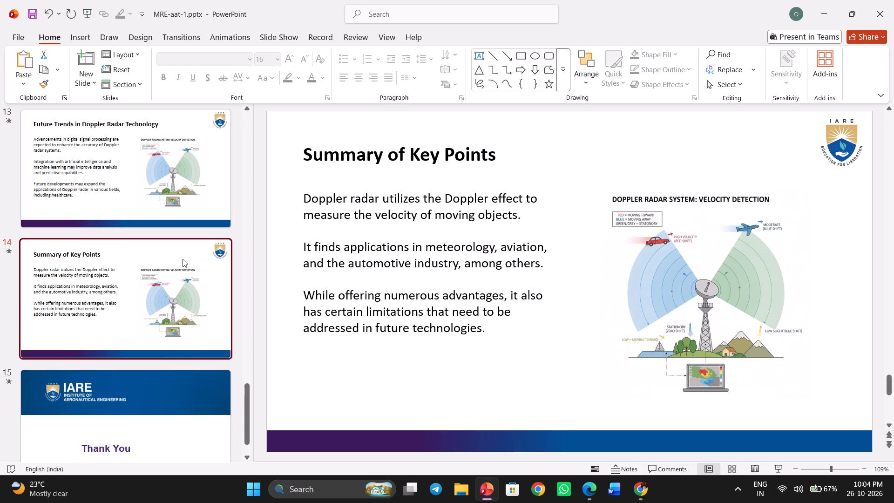
Delete the Doppler radar velocity detection image from the Summary of Key Points slide.
click(688, 224)
key(BackSpace)
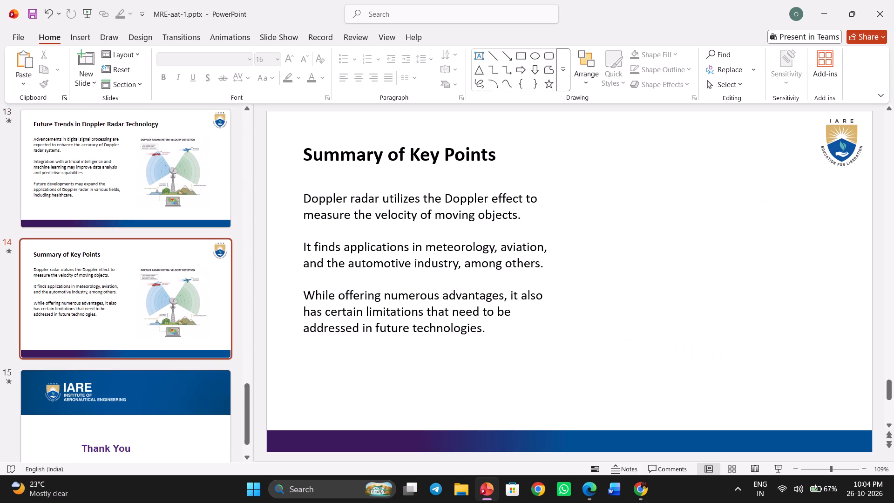
Widen the body text box on the Summary of Key Points slide rightward across the space beside the text, ending beneath the IARE logo.
click(352, 184)
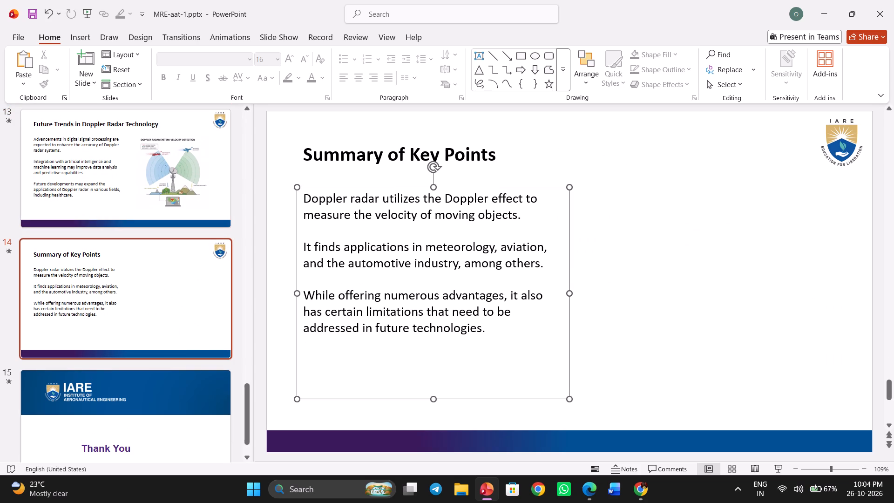
click(566, 293)
drag(571, 290, 754, 277)
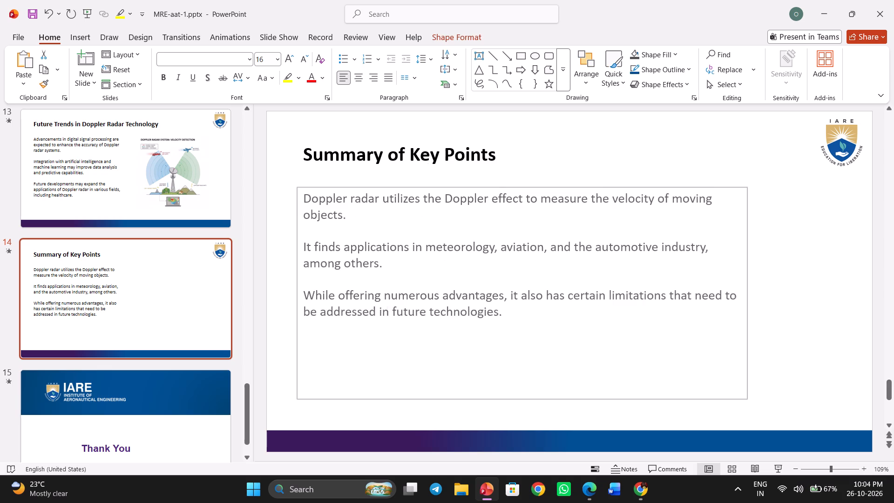
drag(754, 277, 821, 306)
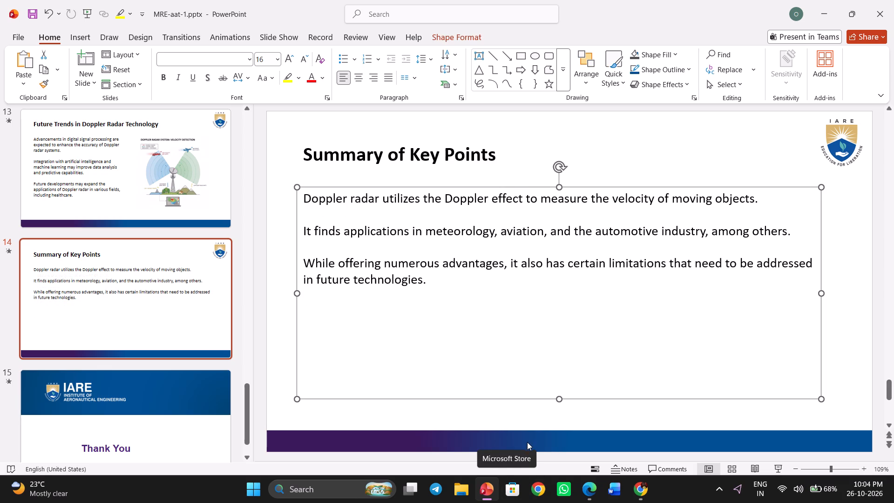
click(528, 441)
Check the Future Trends in Doppler Radar Technology slide, and return to the Introduction to Doppler Radar slide.
click(202, 206)
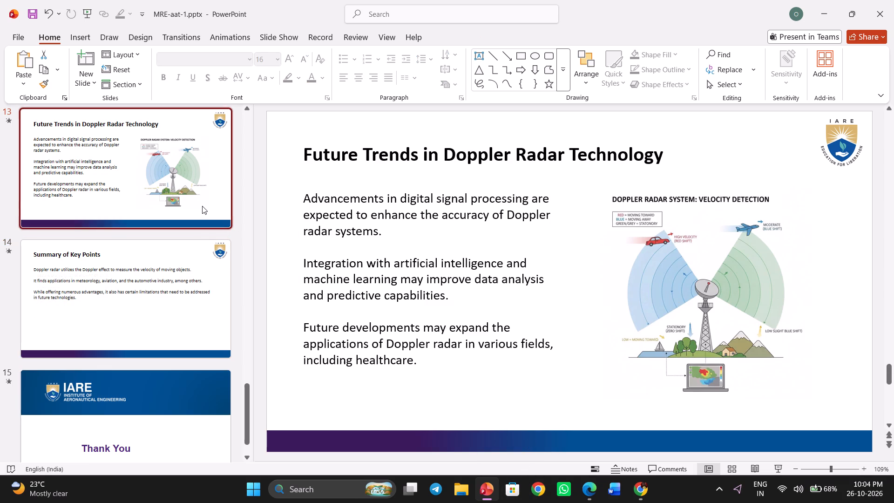
scroll(535, 270, up, 1)
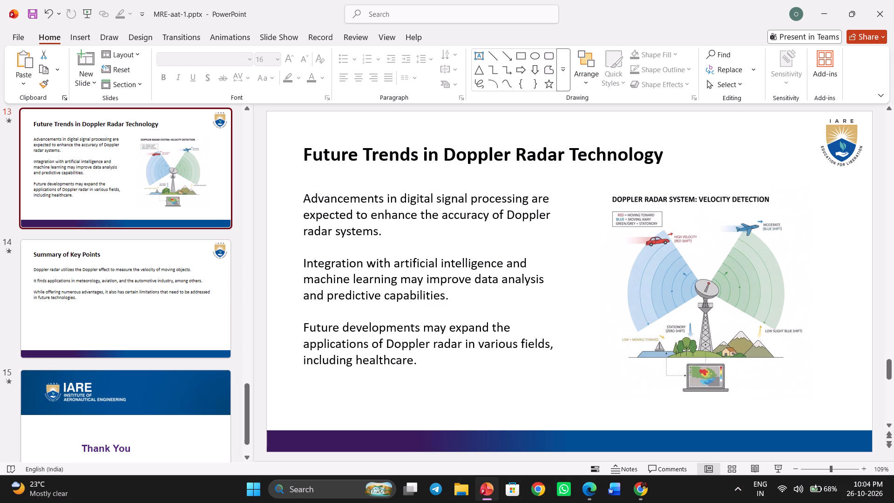
scroll(535, 270, up, 1)
click(153, 259)
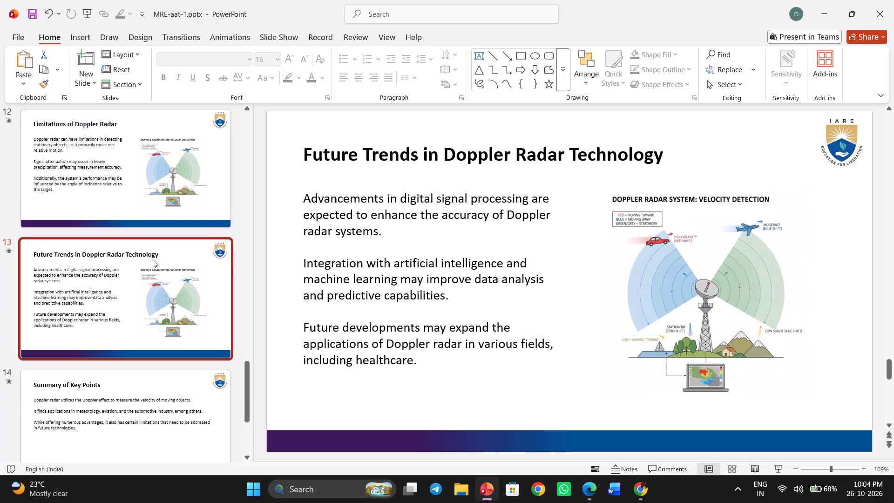
scroll(313, 237, up, 1)
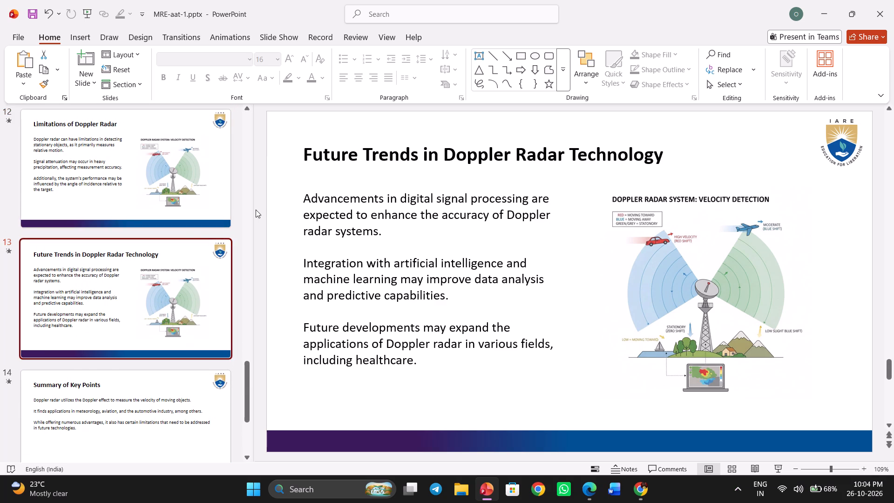
scroll(192, 228, up, 1)
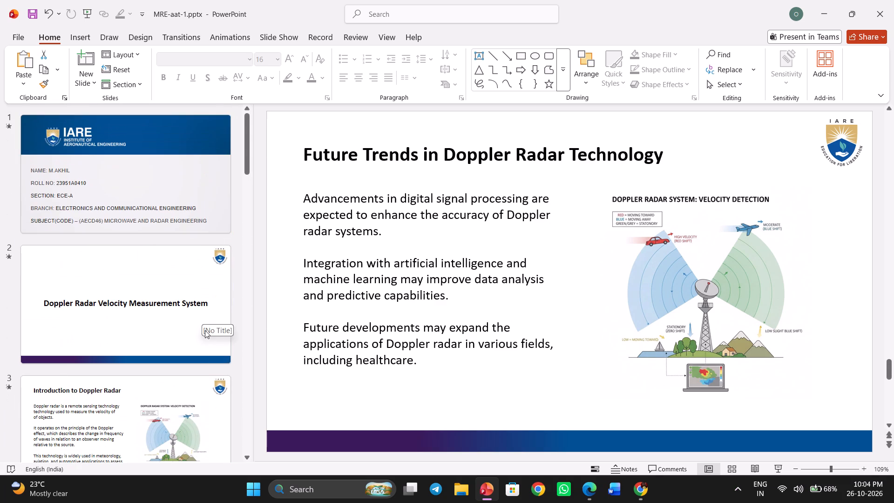
click(186, 396)
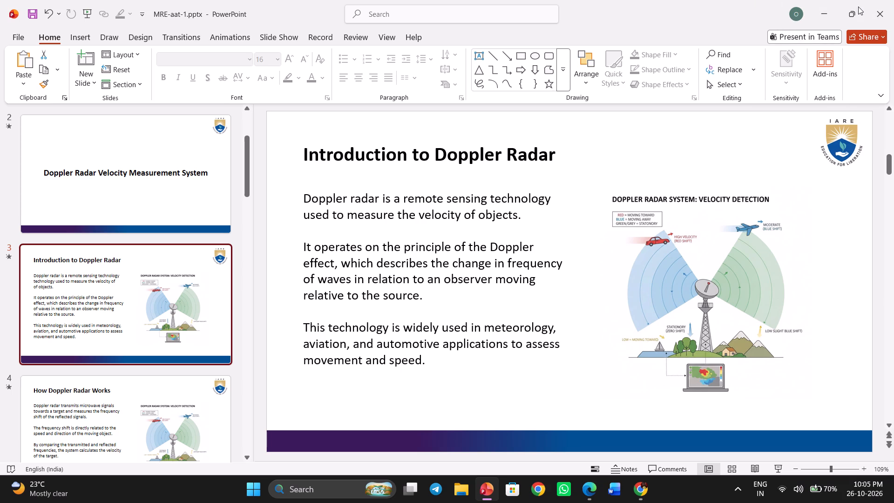
Arrange the presentation side by side with the Chrome window showing the IARE AAT-II page, and open a new browser tab.
click(763, 55)
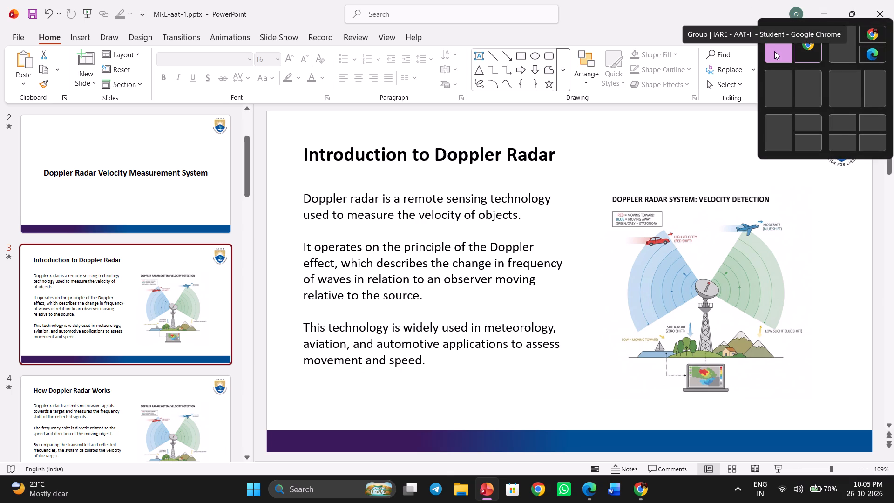
click(774, 51)
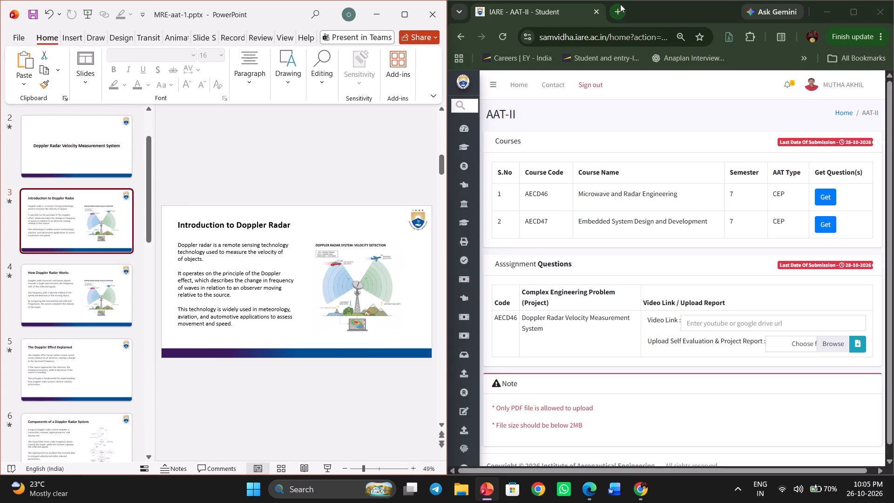
click(620, 4)
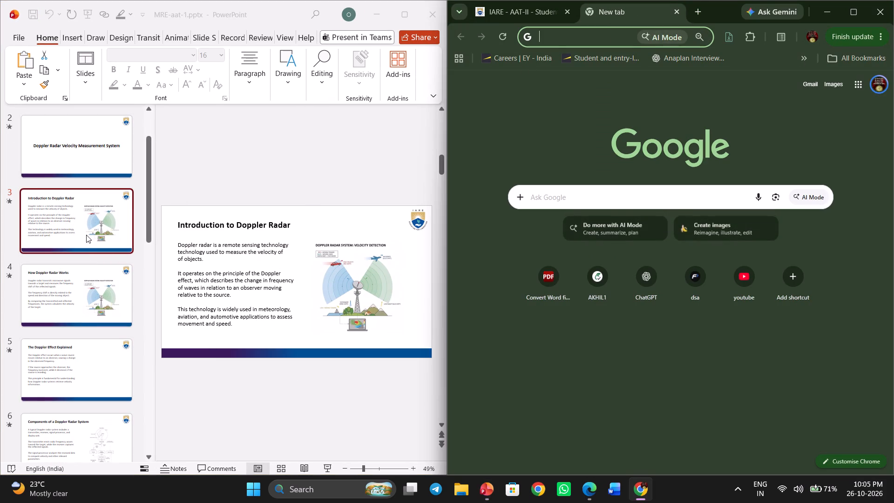
Go past the How Doppler Radar Works slide and open The Doppler Effect Explained slide.
click(95, 296)
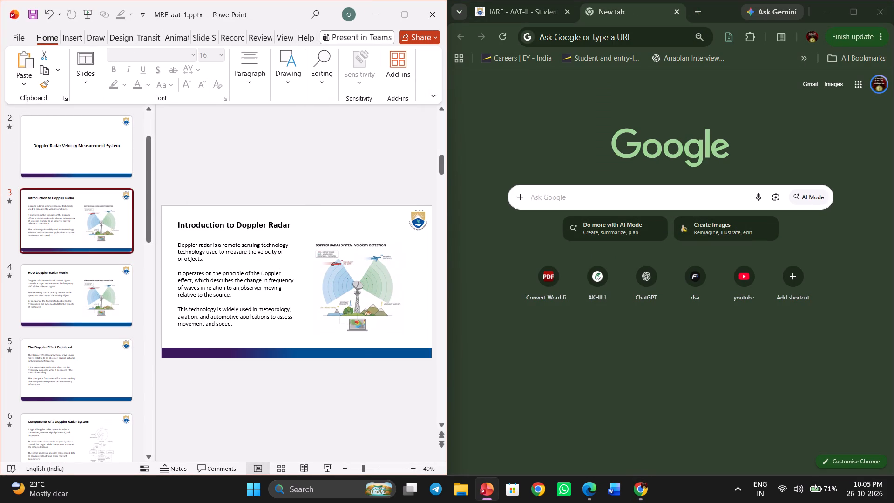
click(249, 257)
double_click(93, 288)
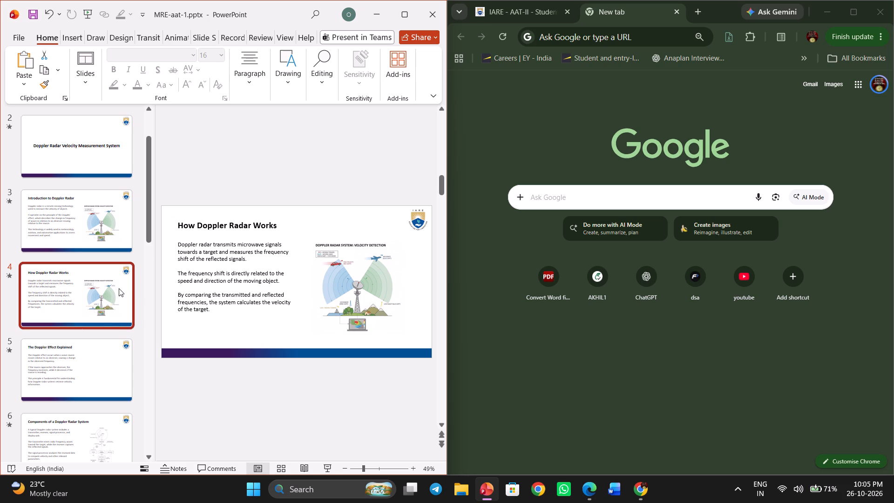
click(73, 359)
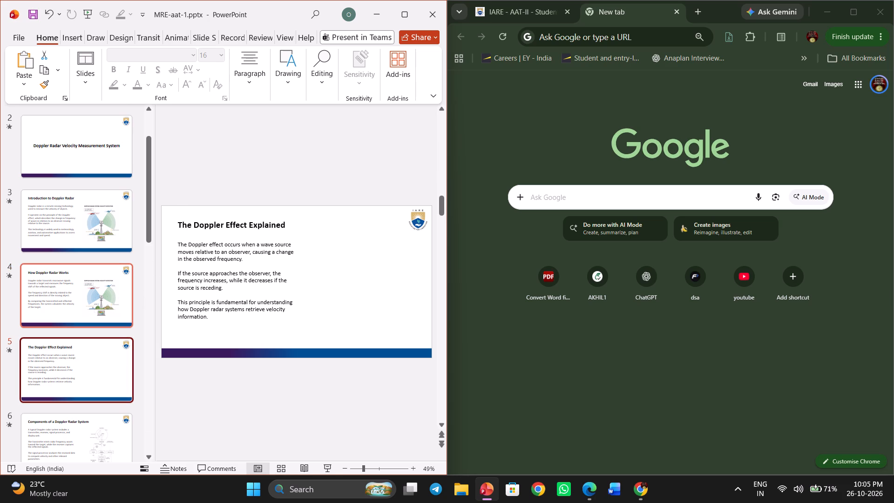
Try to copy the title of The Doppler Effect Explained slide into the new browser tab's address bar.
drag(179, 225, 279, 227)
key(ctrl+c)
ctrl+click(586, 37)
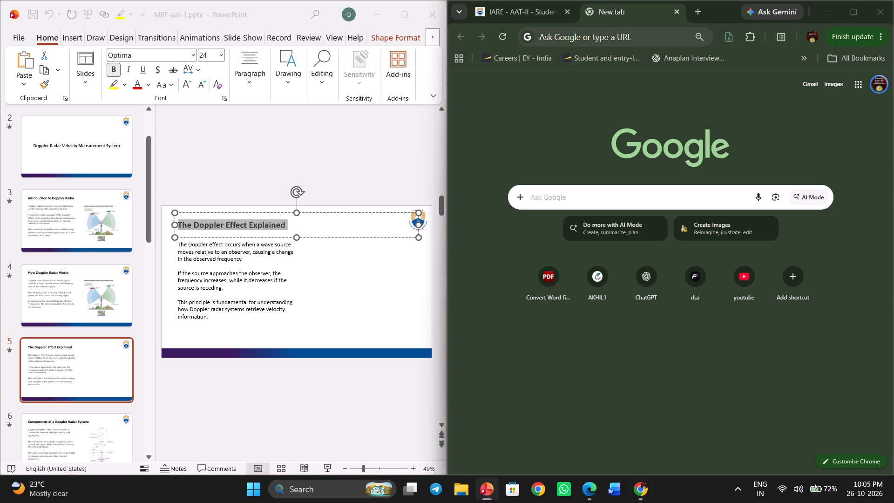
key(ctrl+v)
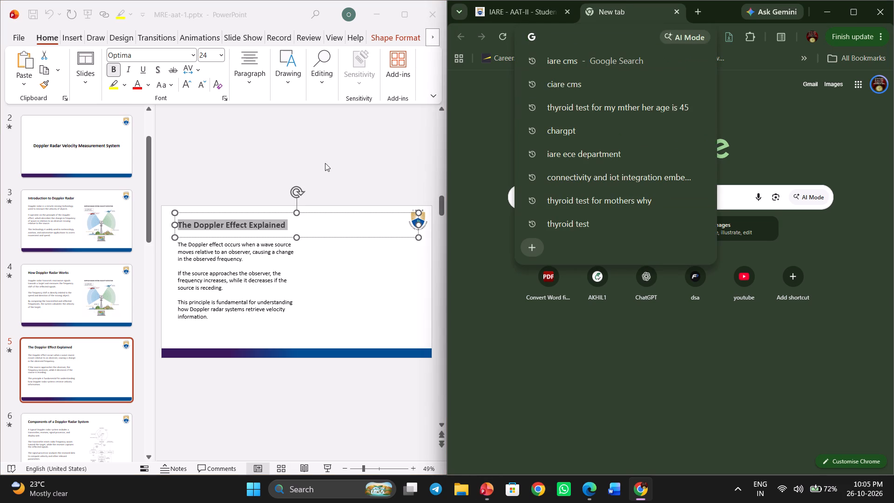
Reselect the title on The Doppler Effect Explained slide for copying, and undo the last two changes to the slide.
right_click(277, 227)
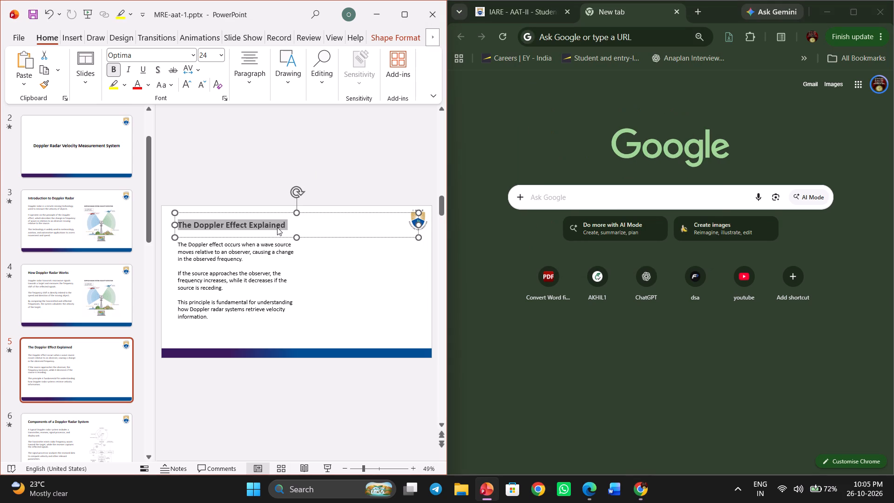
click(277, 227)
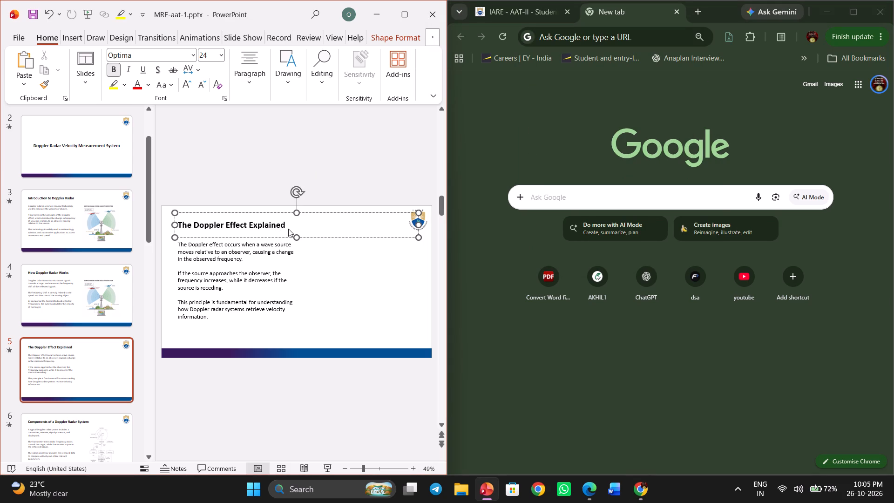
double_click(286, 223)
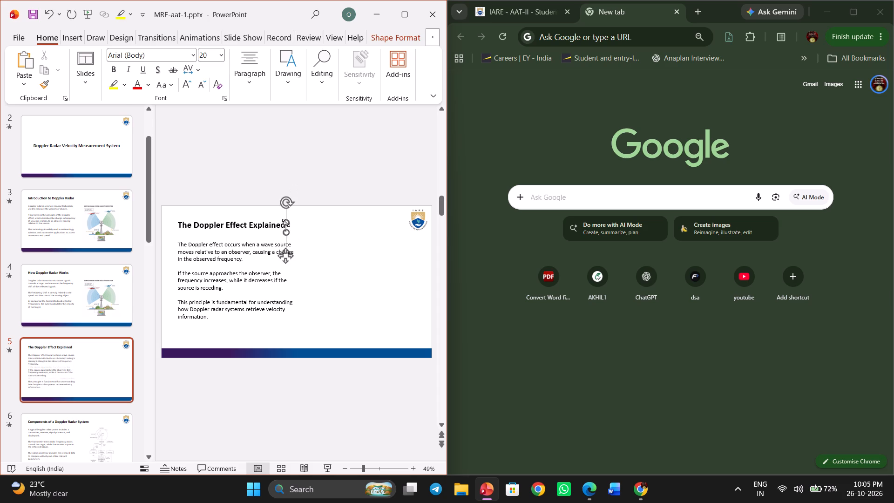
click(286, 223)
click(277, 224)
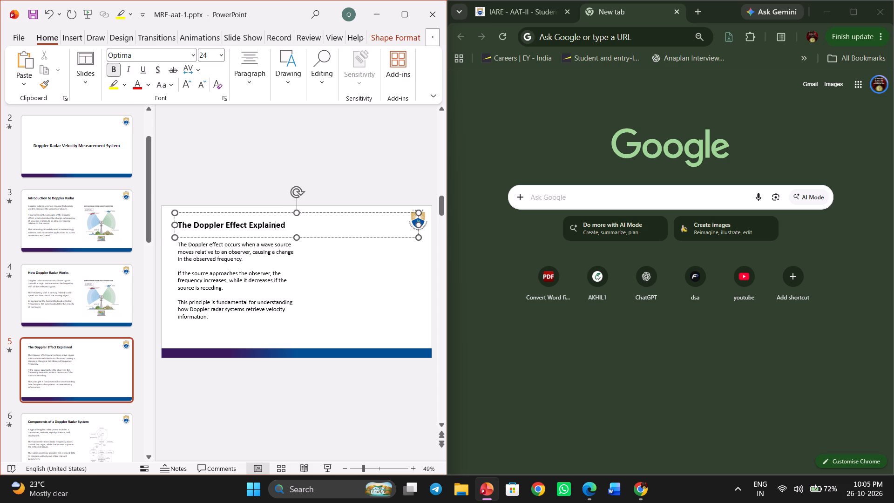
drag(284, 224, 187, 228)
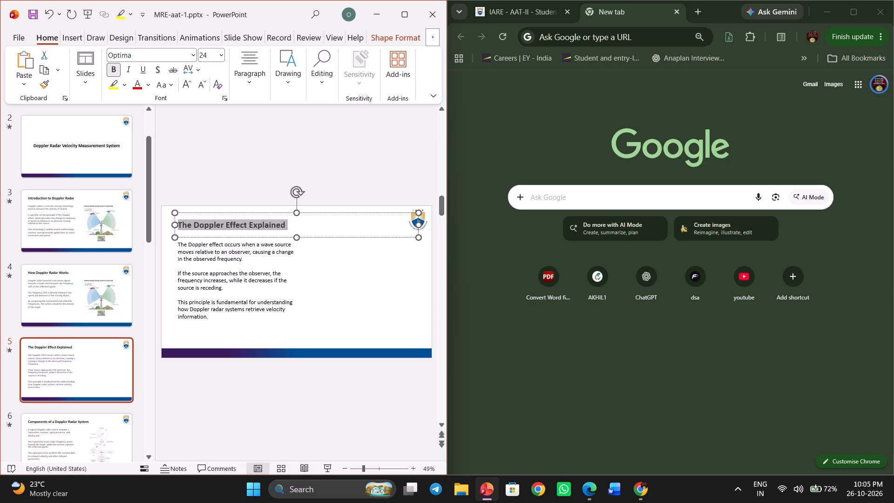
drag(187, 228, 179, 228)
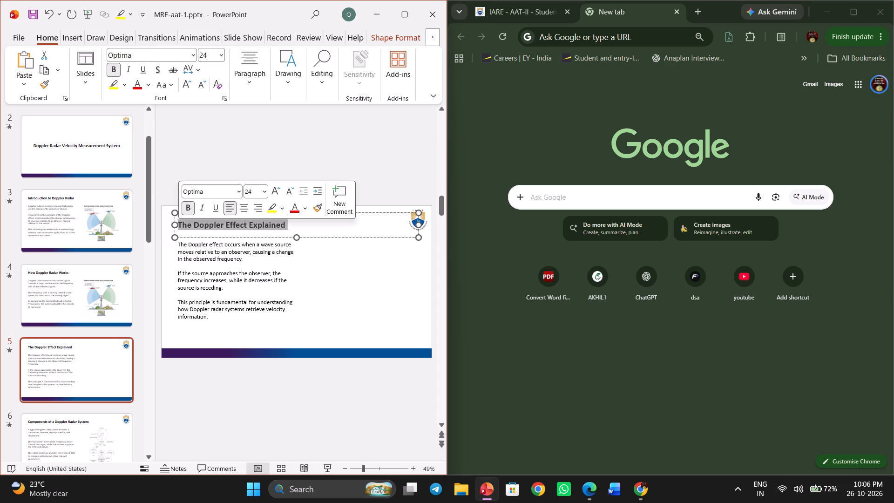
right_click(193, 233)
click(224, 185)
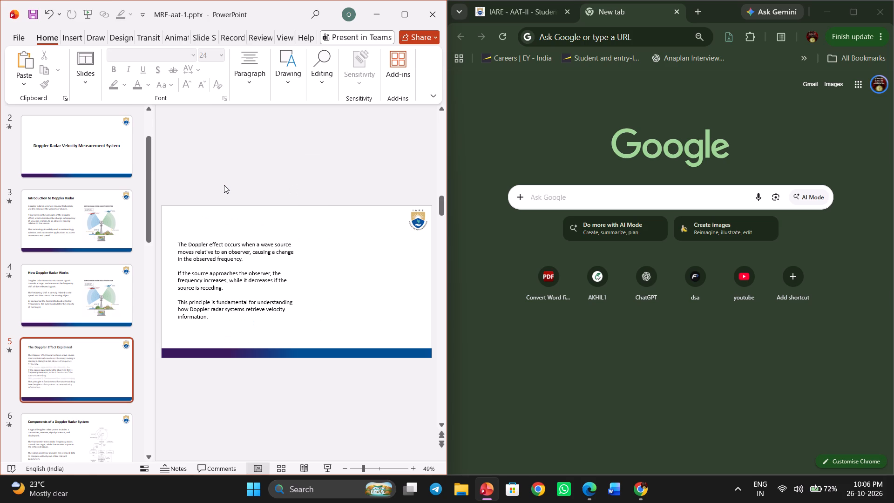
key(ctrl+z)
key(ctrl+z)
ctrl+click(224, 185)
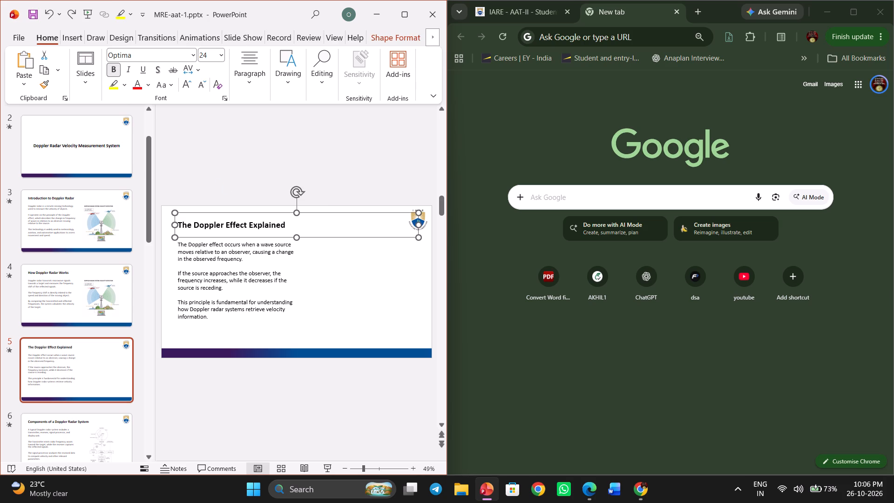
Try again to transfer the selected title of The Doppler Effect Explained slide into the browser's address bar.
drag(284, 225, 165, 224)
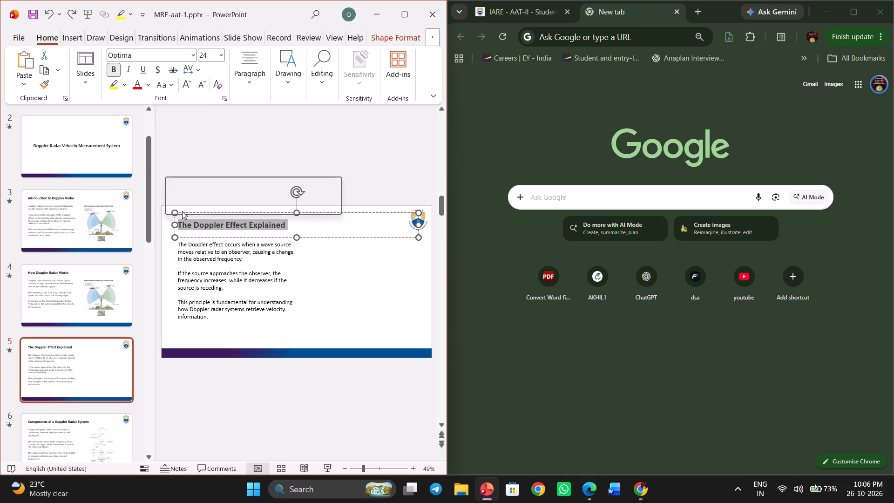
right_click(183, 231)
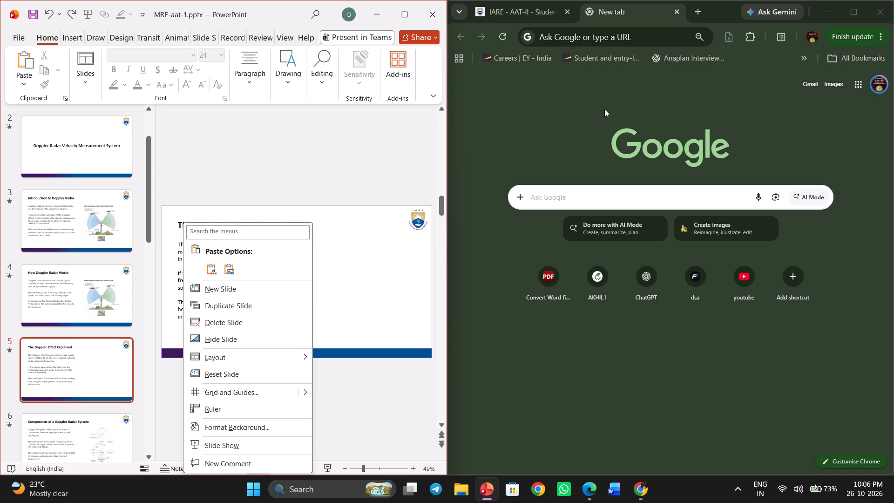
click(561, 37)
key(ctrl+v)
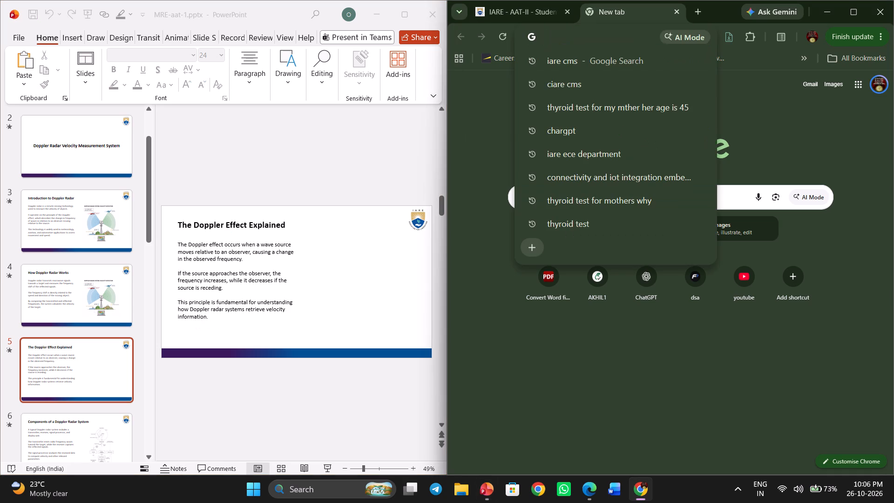
Copy the title of slide 5 and use it to search Google for The Doppler Effect Explained, skimming the results page.
click(179, 222)
drag(179, 222, 288, 225)
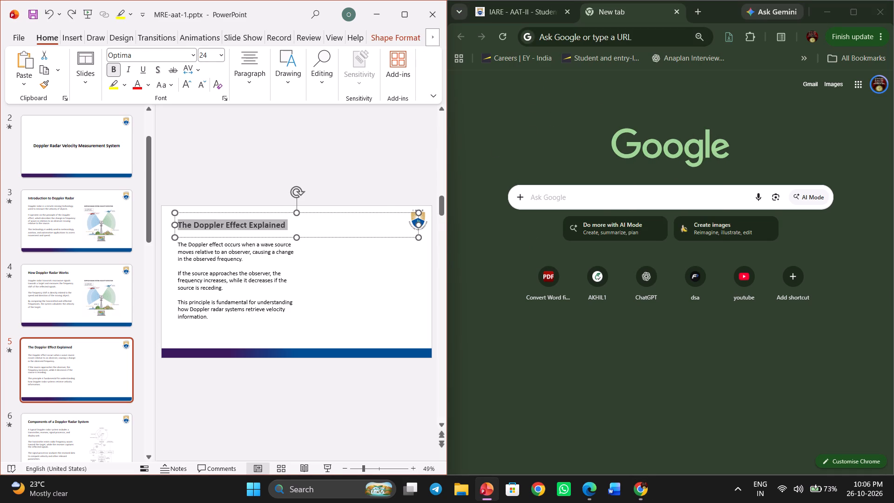
drag(288, 225, 288, 225)
click(288, 225)
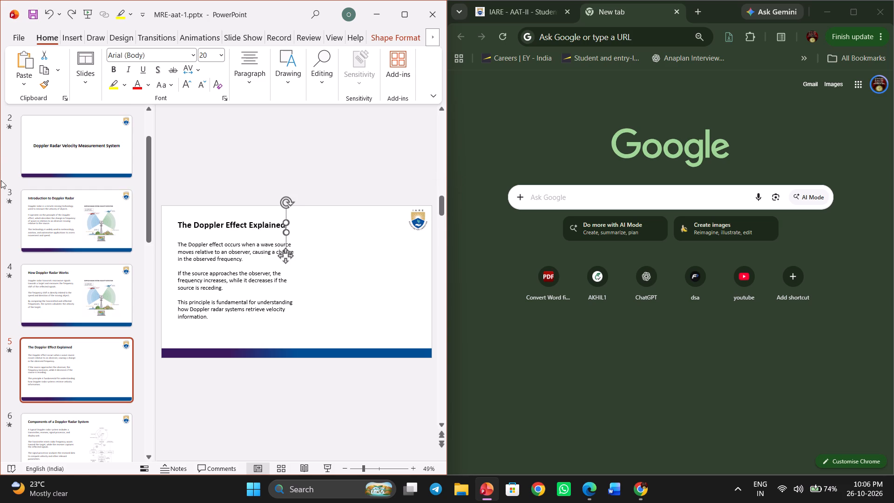
click(179, 220)
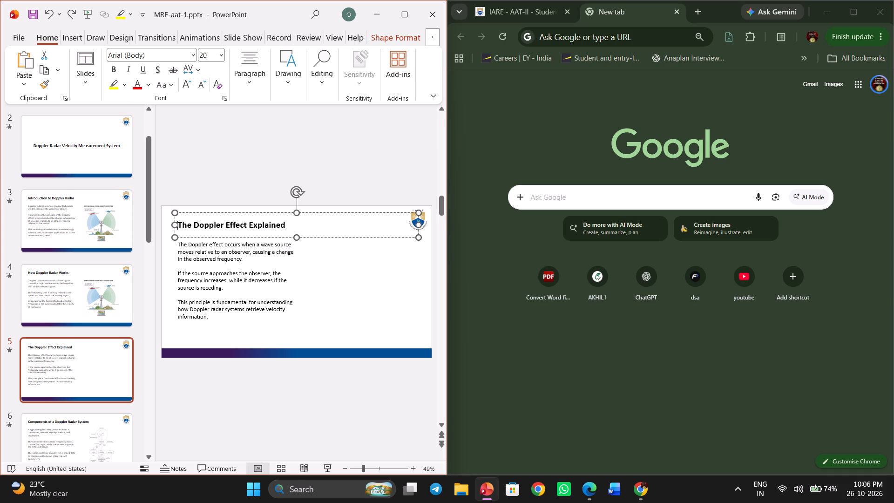
drag(179, 220, 279, 222)
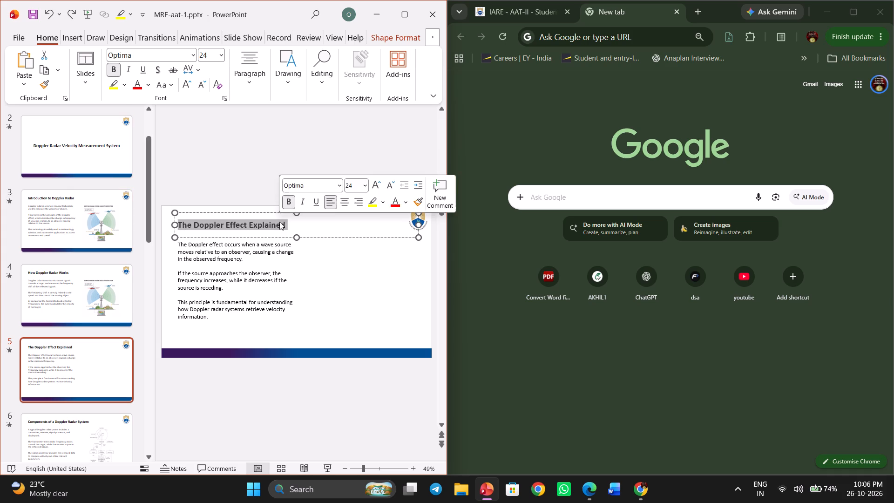
click(279, 222)
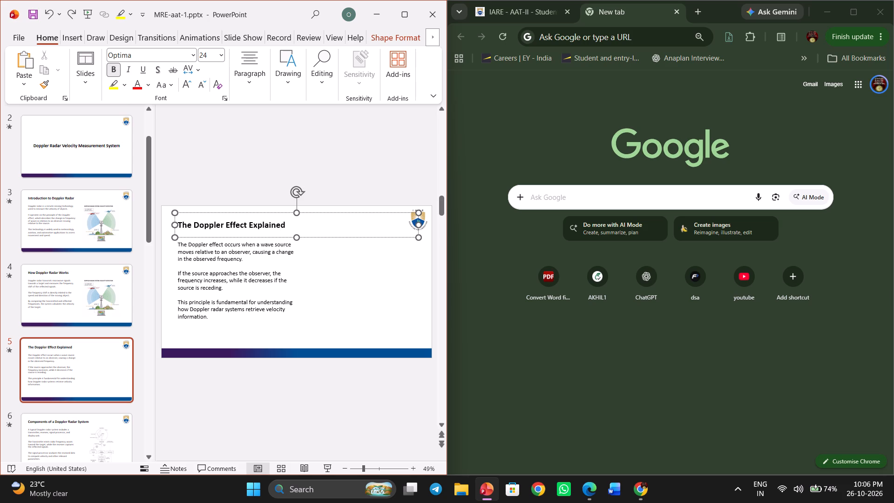
drag(179, 224, 282, 220)
right_click(282, 220)
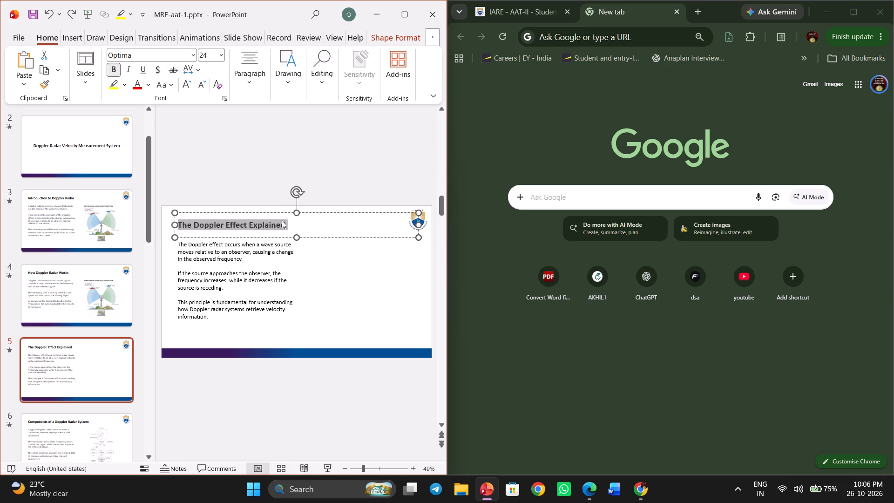
click(304, 218)
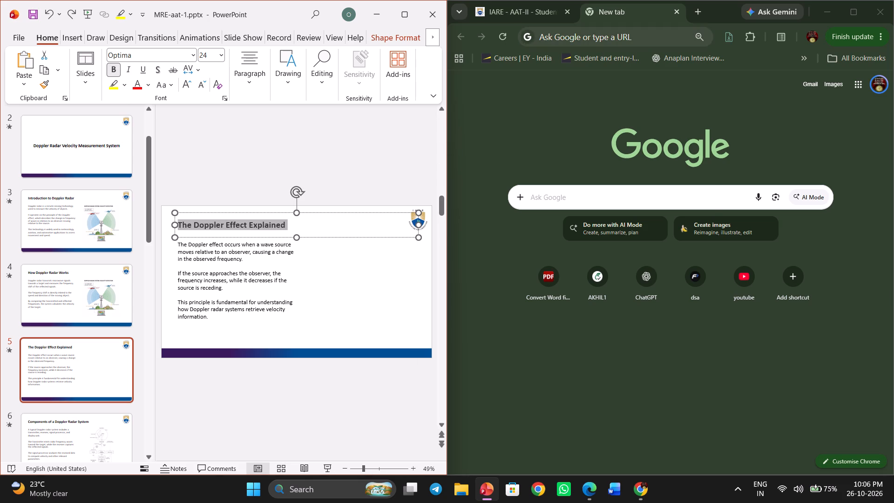
click(579, 36)
key(ctrl+v)
key(Return)
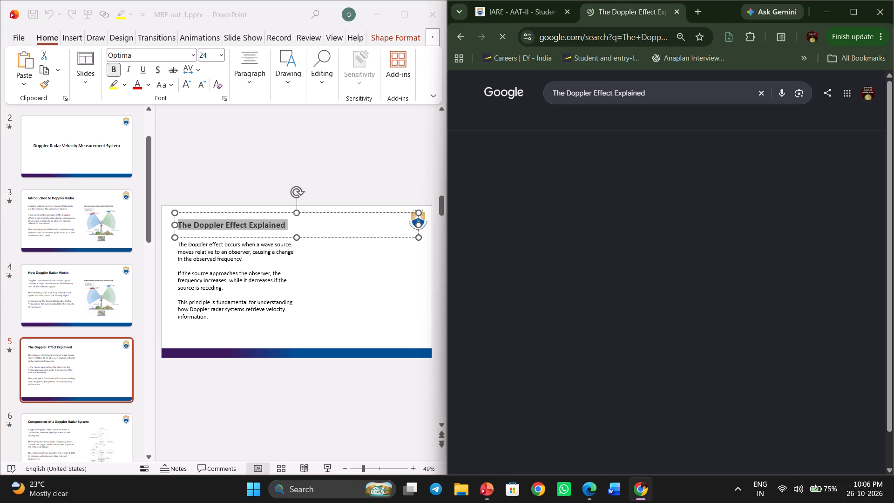
scroll(531, 215, down, 4)
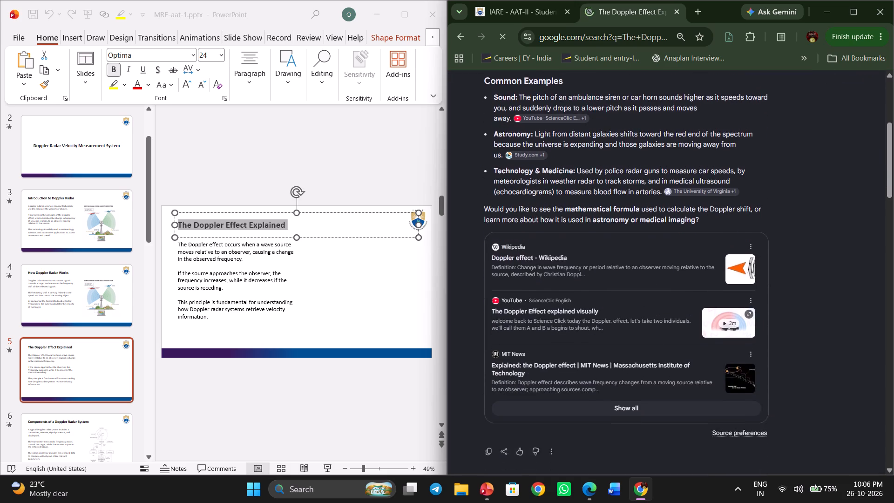
scroll(531, 215, up, 6)
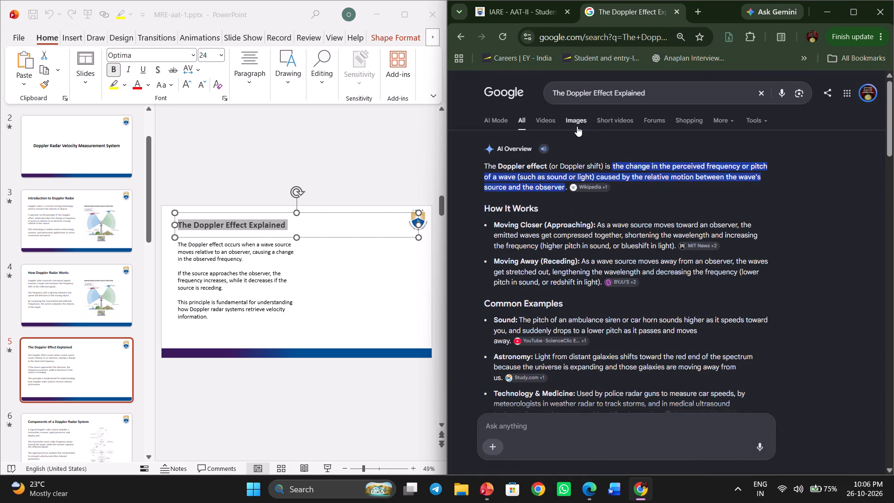
Browse the image results for The Doppler Effect Explained and copy the Tecnare Sound Systems diagram titled THE DOPPLER EFFECT.
click(577, 126)
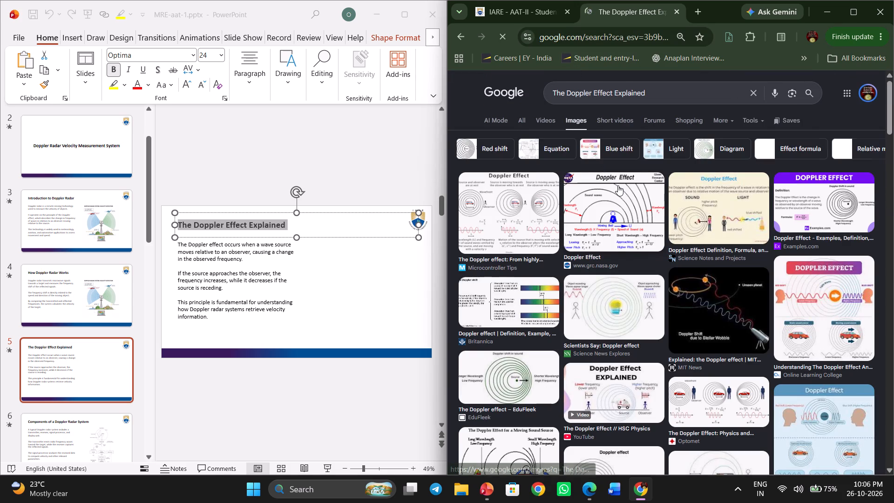
scroll(552, 277, right, 1)
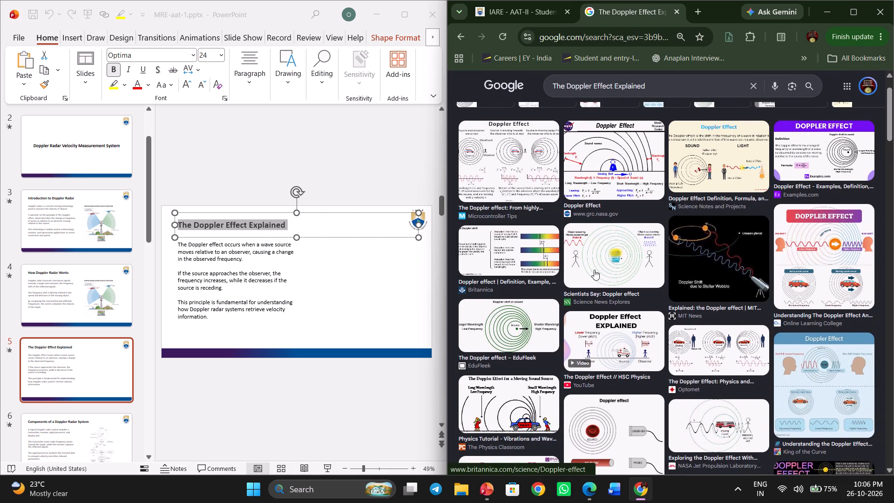
scroll(596, 268, right, 1)
click(596, 268)
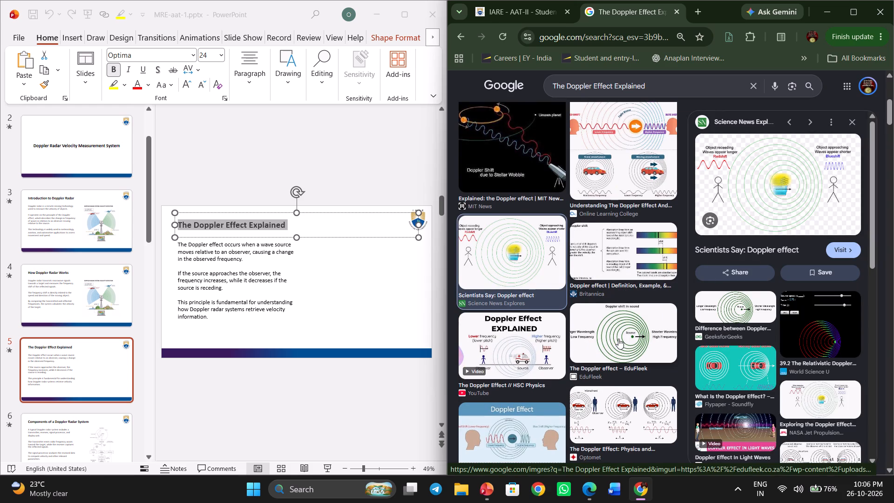
scroll(620, 340, down, 6)
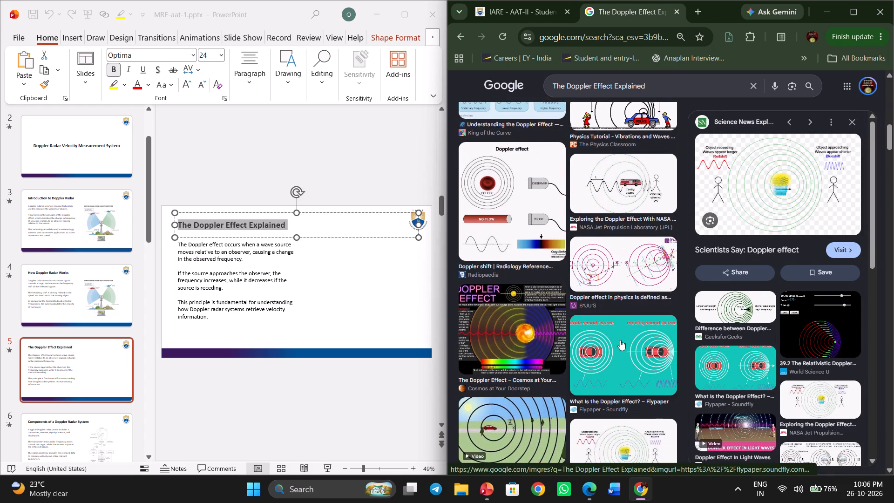
scroll(620, 340, down, 4)
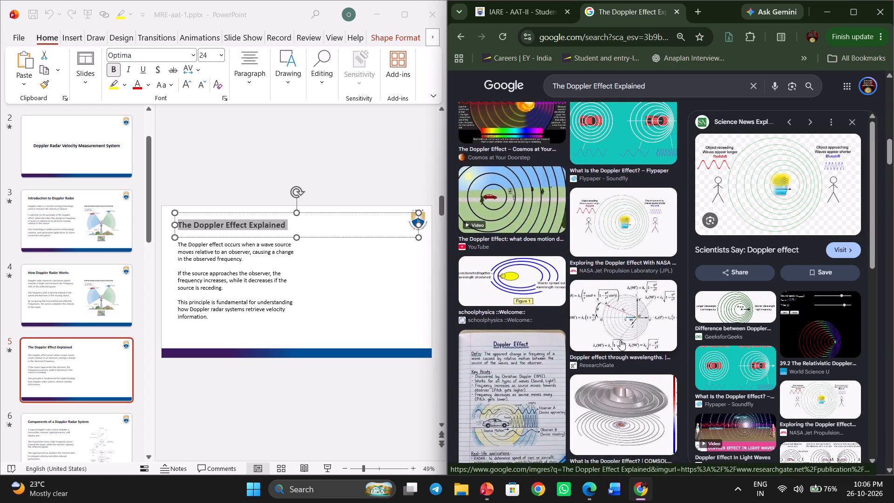
scroll(620, 340, down, 4)
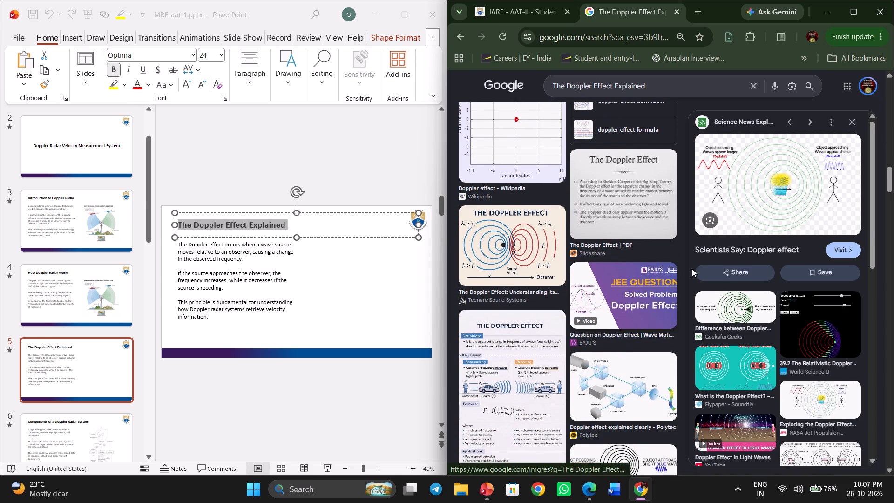
scroll(550, 327, down, 1)
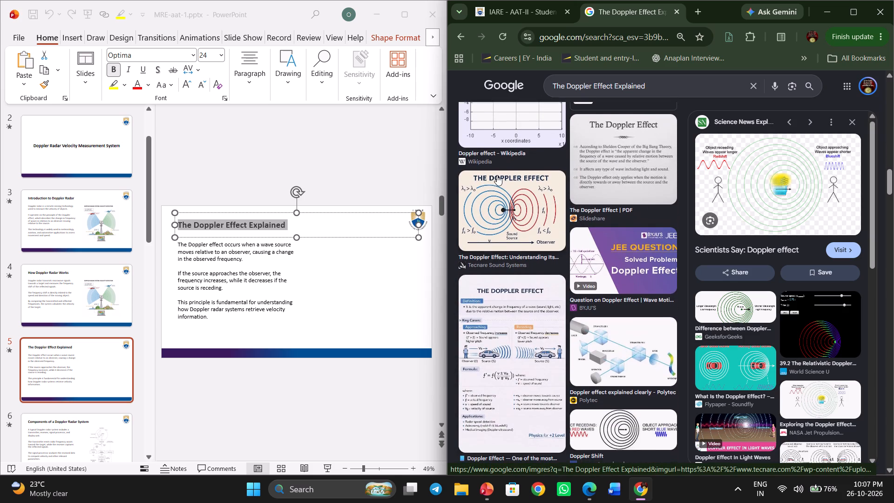
click(505, 213)
right_click(791, 190)
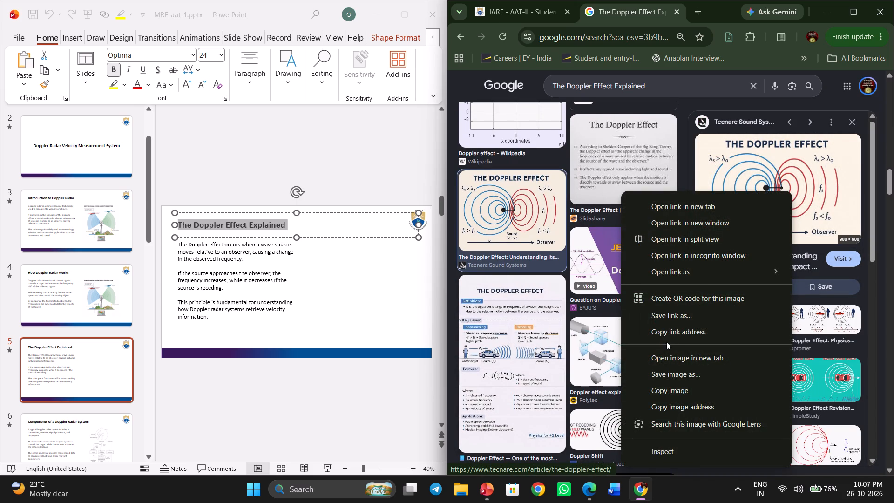
click(664, 394)
Switch to PowerPoint, maximize its window, and paste the copied diagram as a picture on The Doppler Effect Explained slide.
click(320, 292)
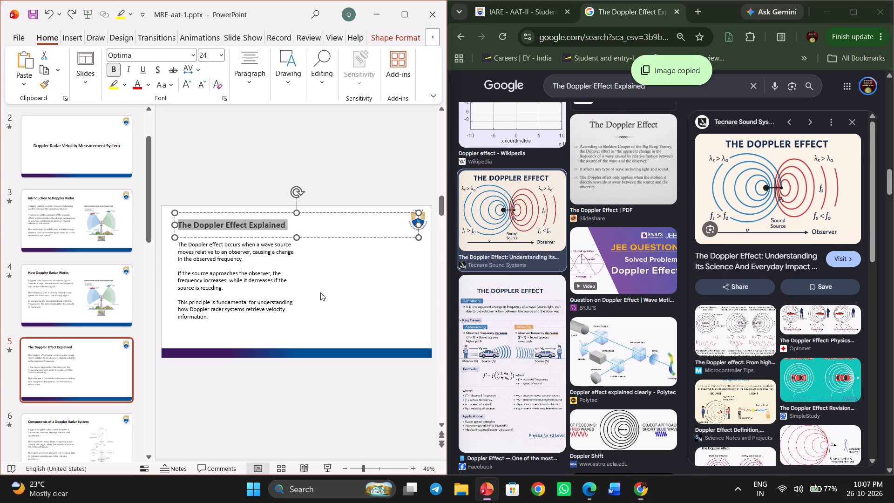
right_click(320, 292)
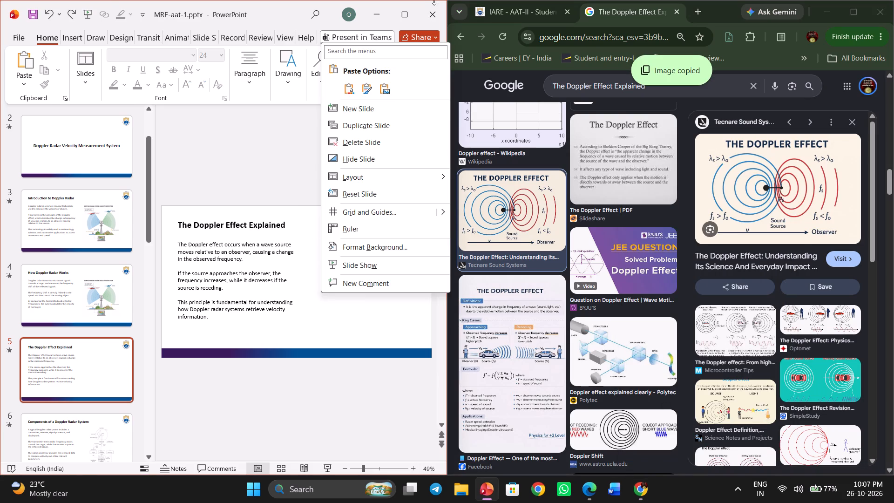
click(410, 16)
right_click(673, 292)
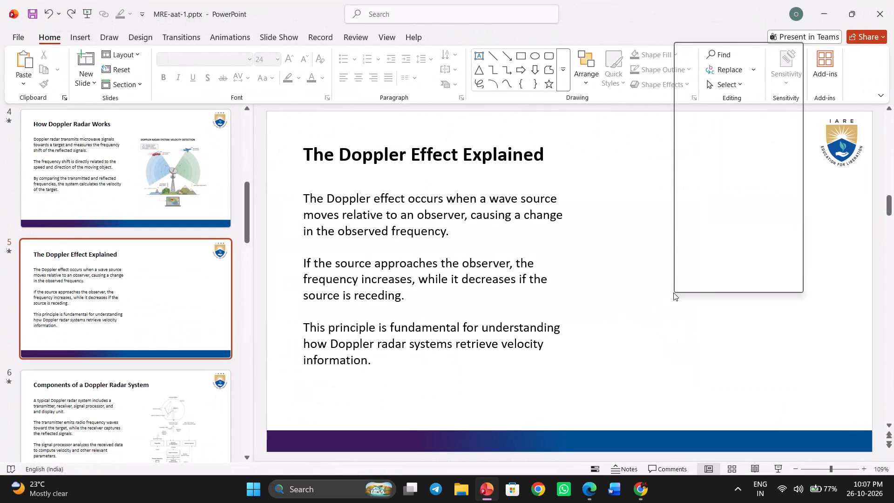
click(729, 92)
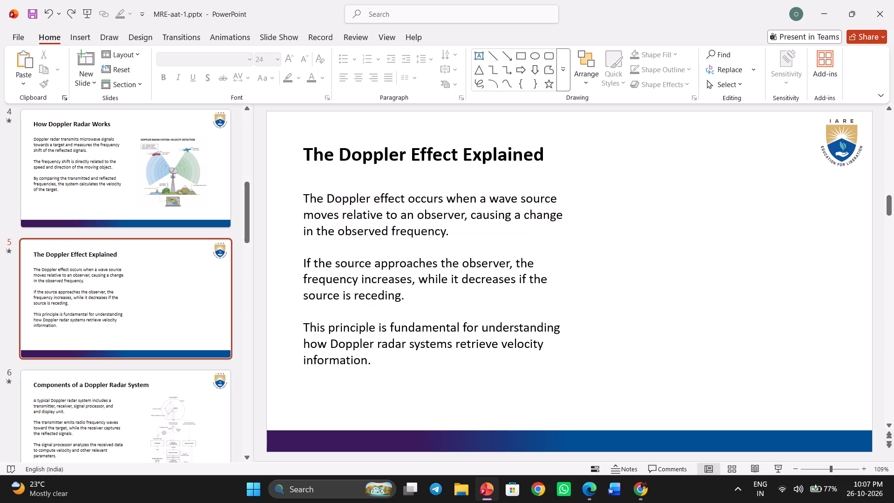
right_click(702, 276)
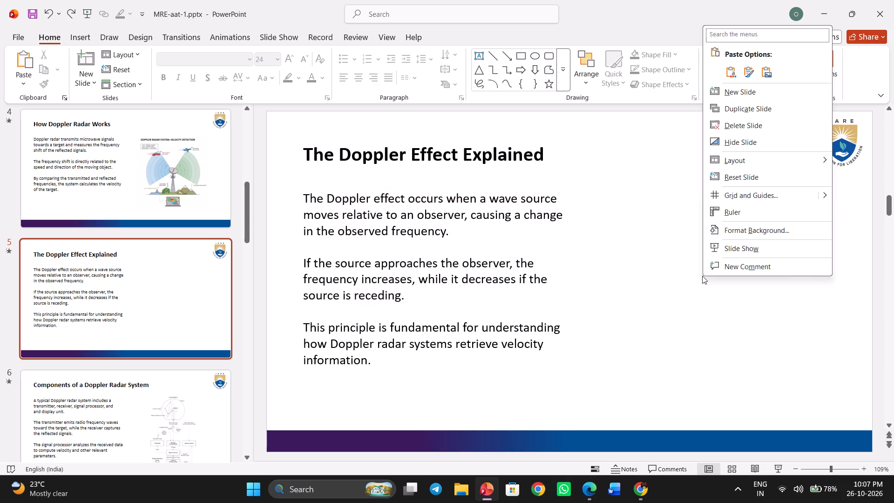
click(766, 79)
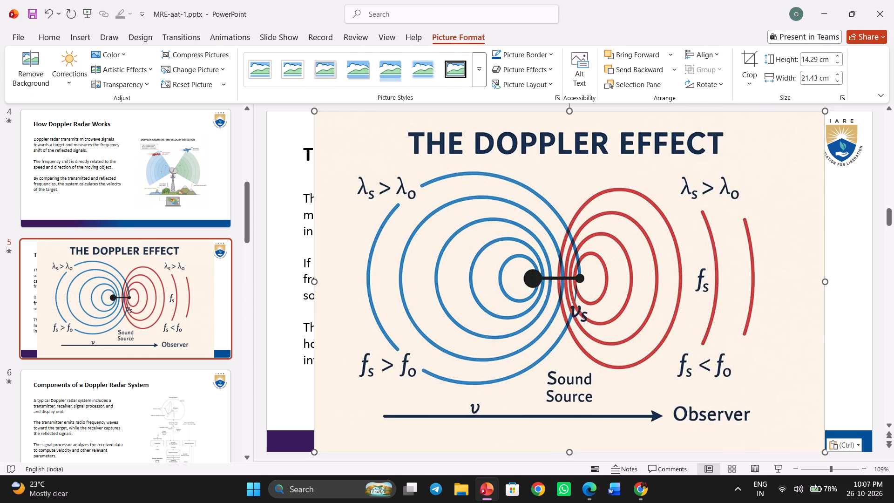
Shrink the pasted diagram to about 7.26 cm by 10.89 cm and place it beside the body text, to its right.
drag(314, 112, 463, 217)
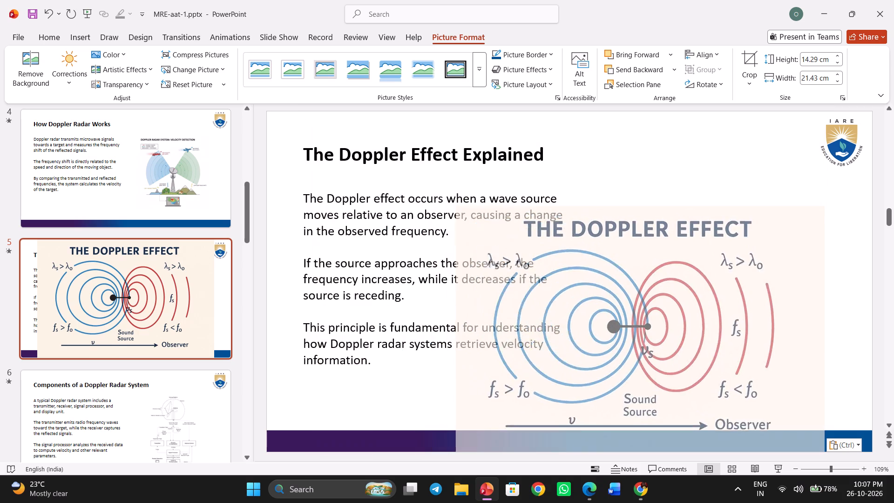
drag(463, 217, 530, 379)
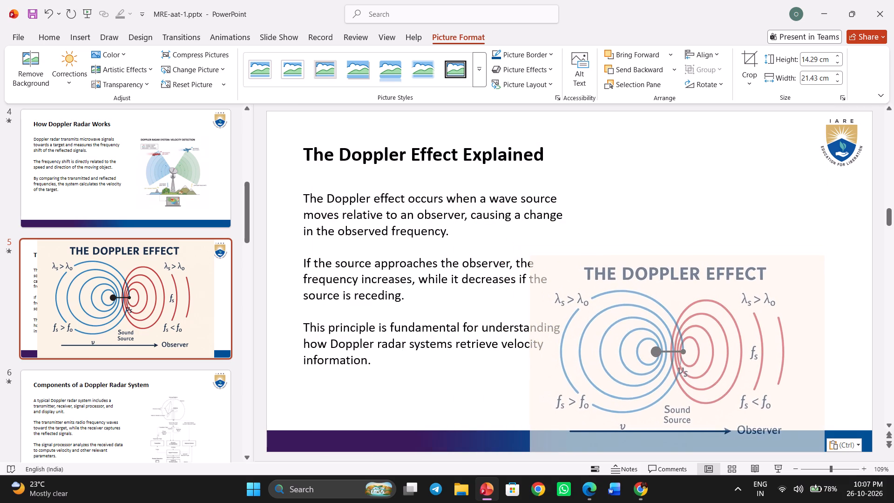
drag(530, 379, 565, 365)
drag(623, 384, 635, 299)
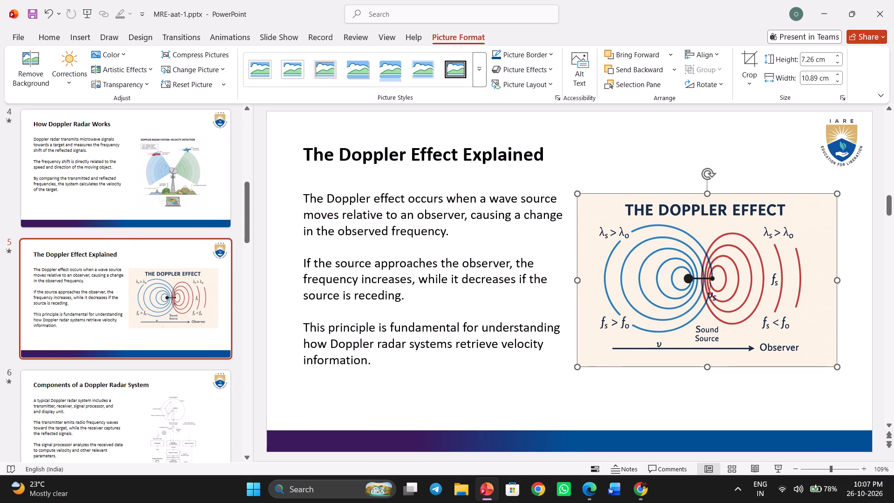
click(511, 398)
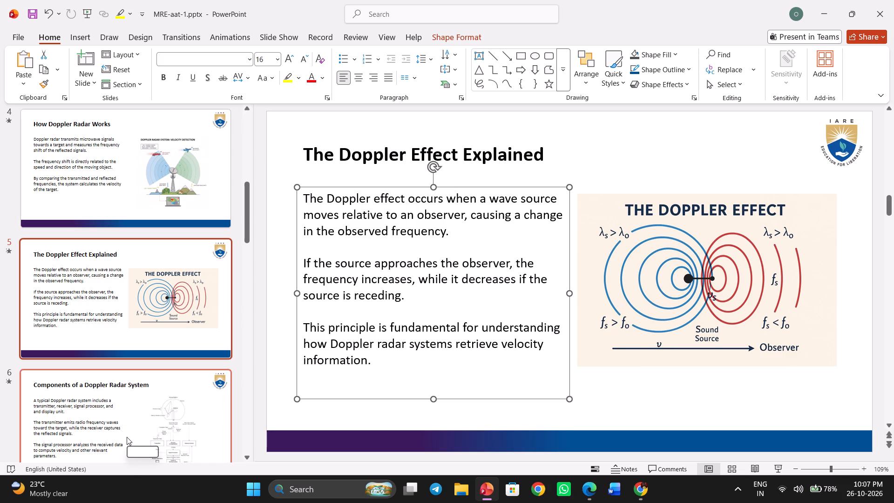
Delete the radar velocity detection picture from slide 7, Types of Doppler Radar.
click(129, 462)
click(166, 385)
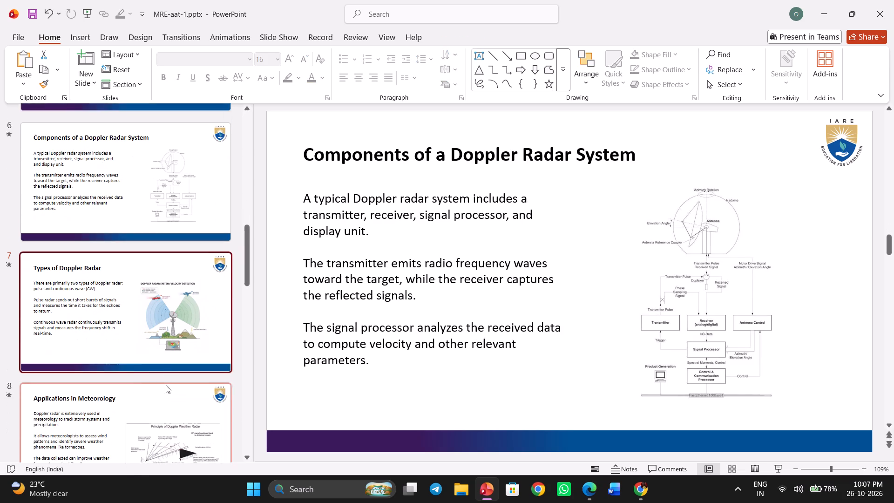
click(745, 212)
key(BackSpace)
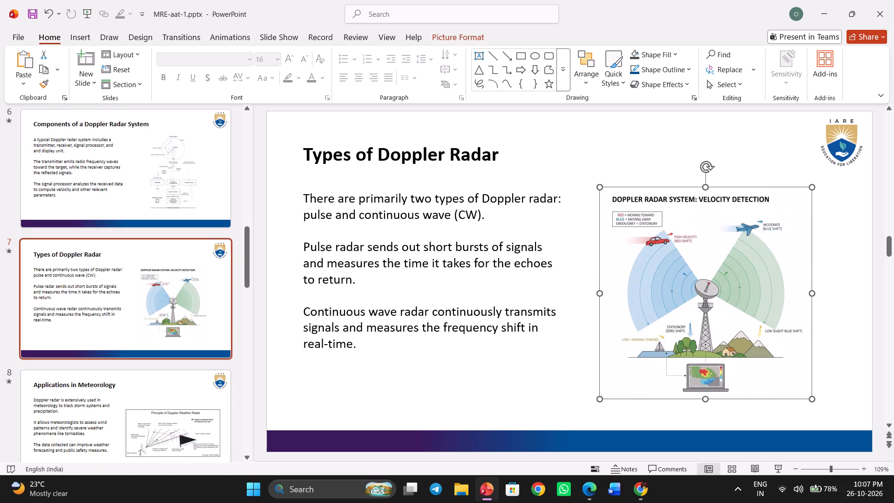
Copy the title of slide 7 and use it in Chrome to search Google Images for Types of Doppler Radar.
drag(306, 150, 475, 163)
right_click(475, 163)
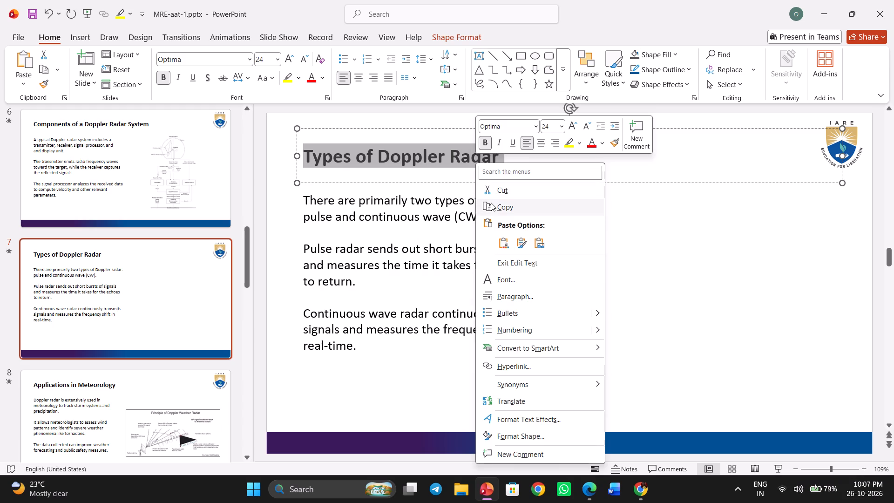
click(491, 203)
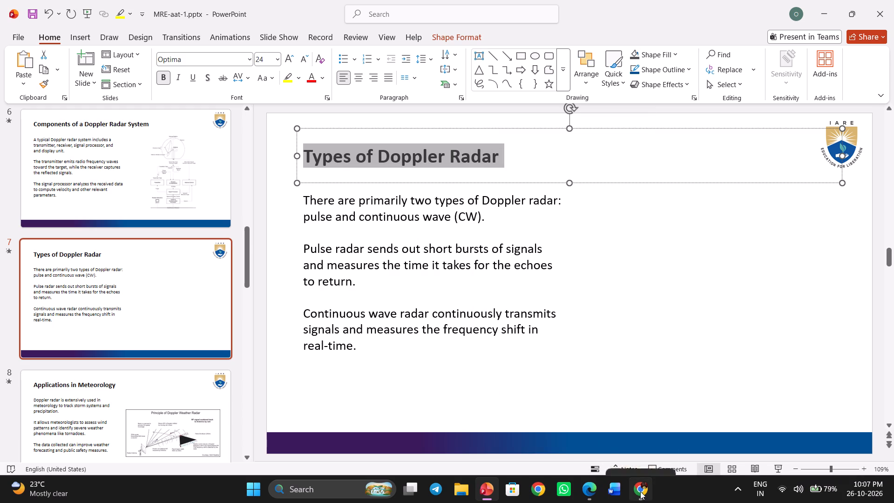
click(640, 490)
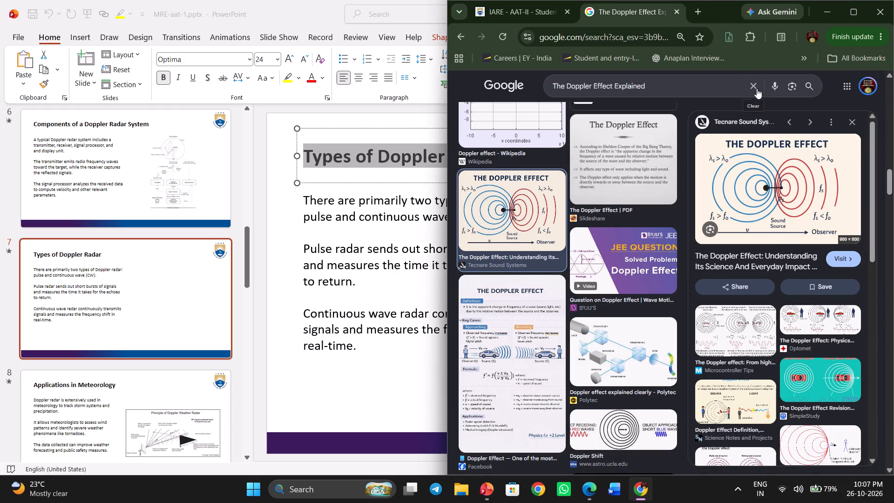
click(757, 88)
key(ctrl+v)
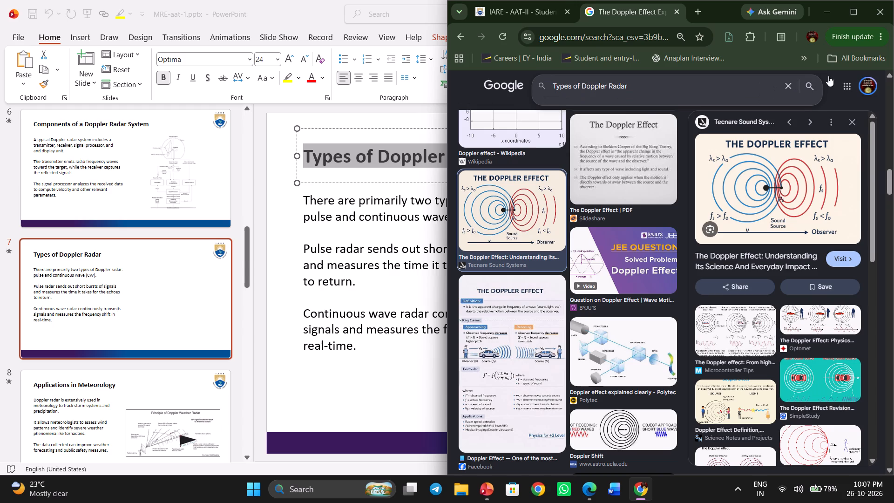
click(809, 88)
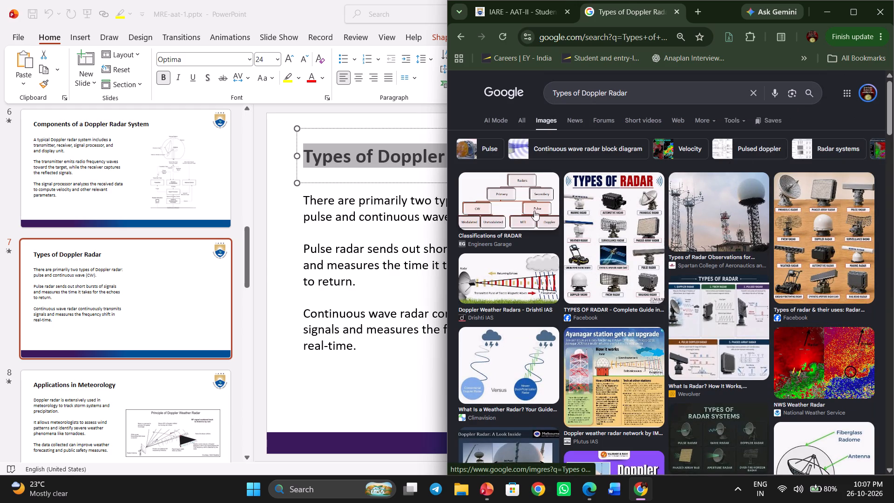
Preview the Classifications of RADAR diagram from Engineers Garage among the image results, and close the preview.
click(505, 204)
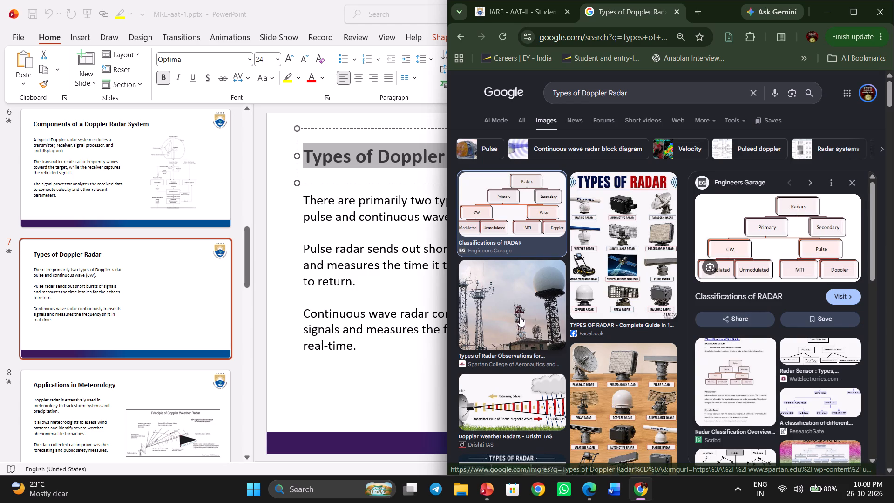
scroll(561, 340, down, 1)
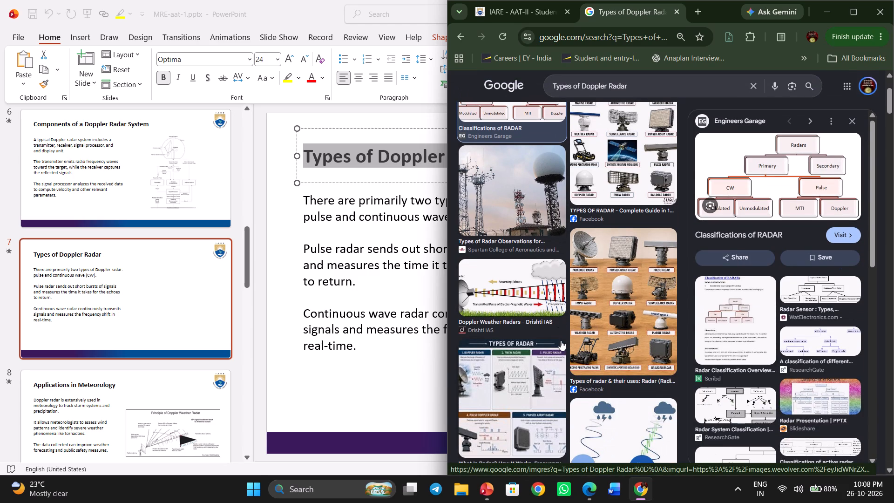
scroll(561, 340, down, 1)
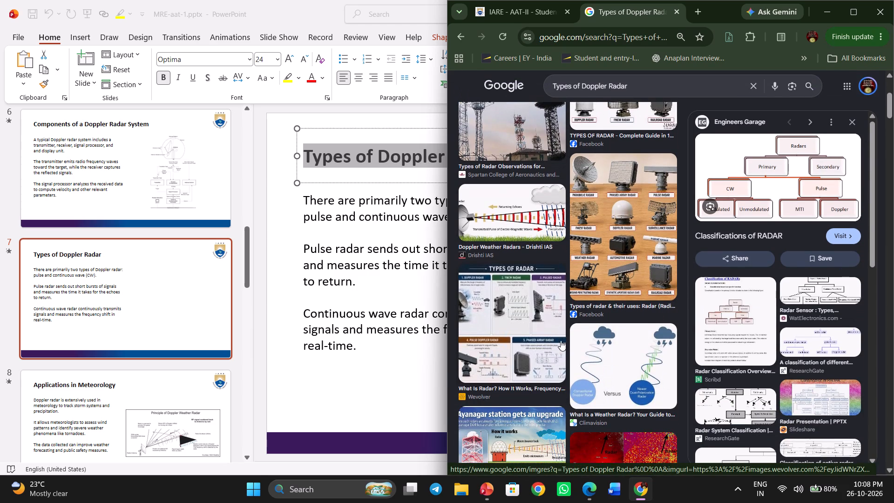
click(853, 122)
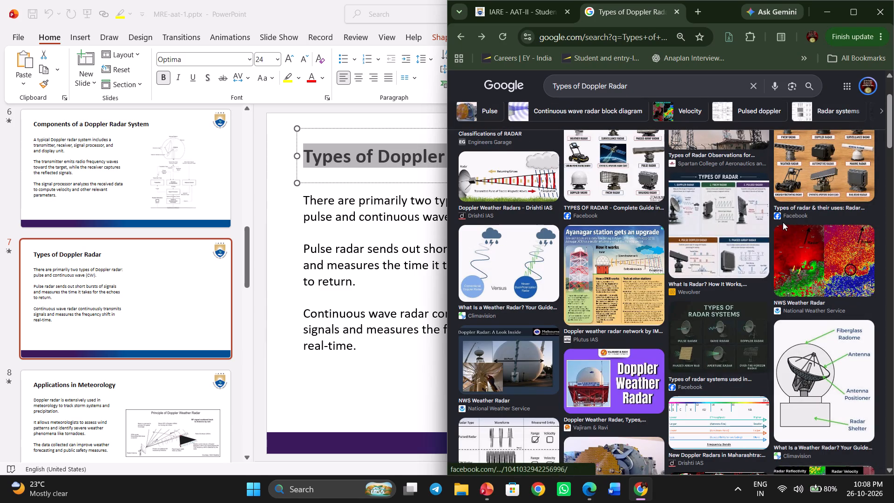
Look through the Types of Doppler Radar image results for a diagram covering pulse and continuous wave radar that suits slide 7.
scroll(730, 303, down, 2)
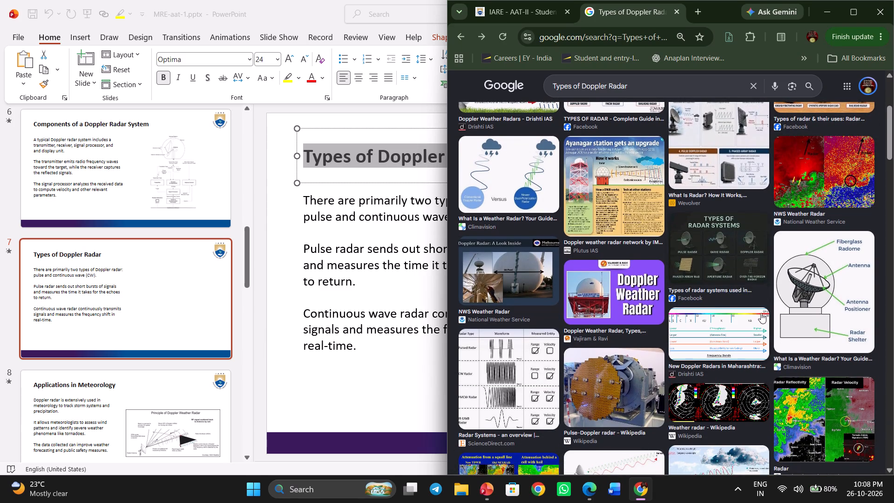
scroll(763, 317, down, 4)
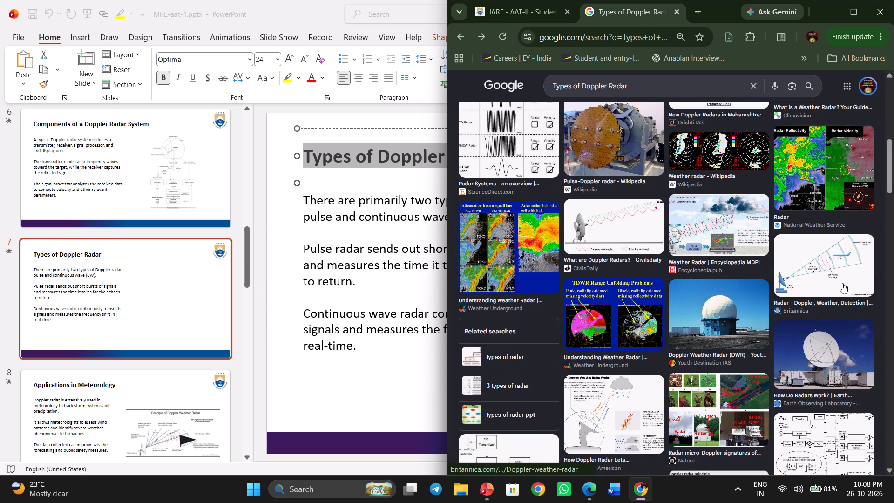
scroll(764, 379, down, 3)
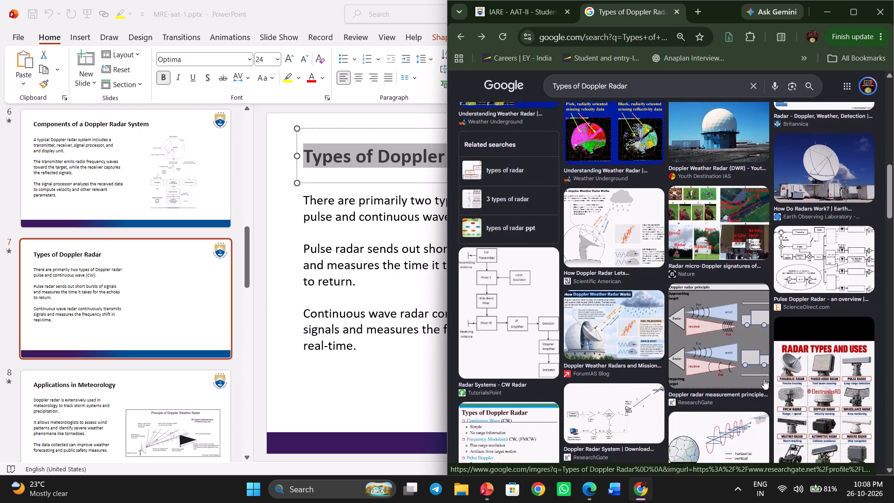
scroll(764, 379, down, 4)
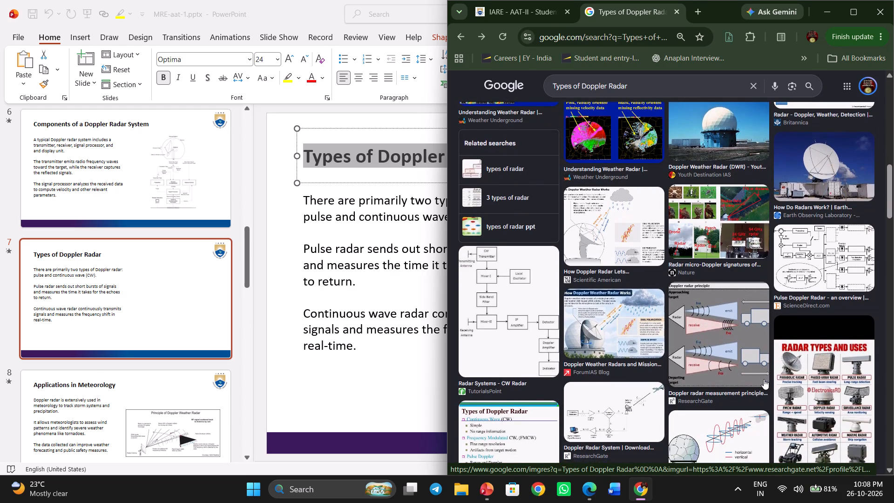
scroll(764, 379, down, 1)
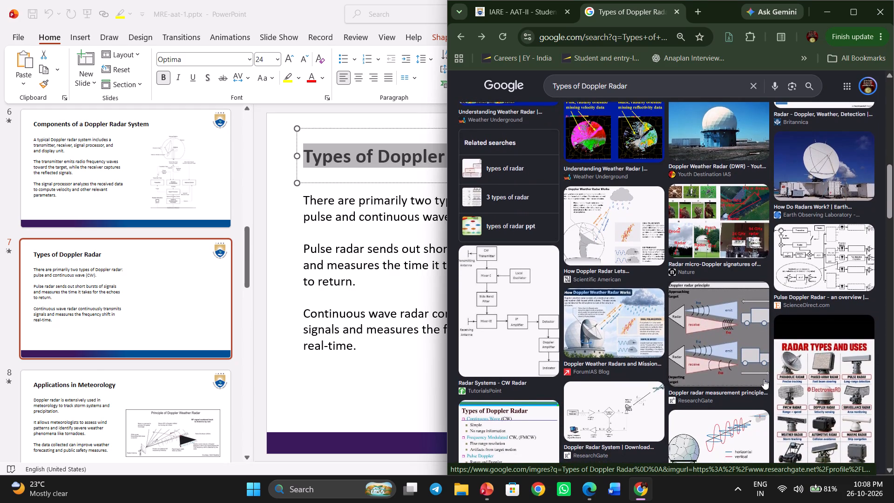
scroll(764, 379, down, 3)
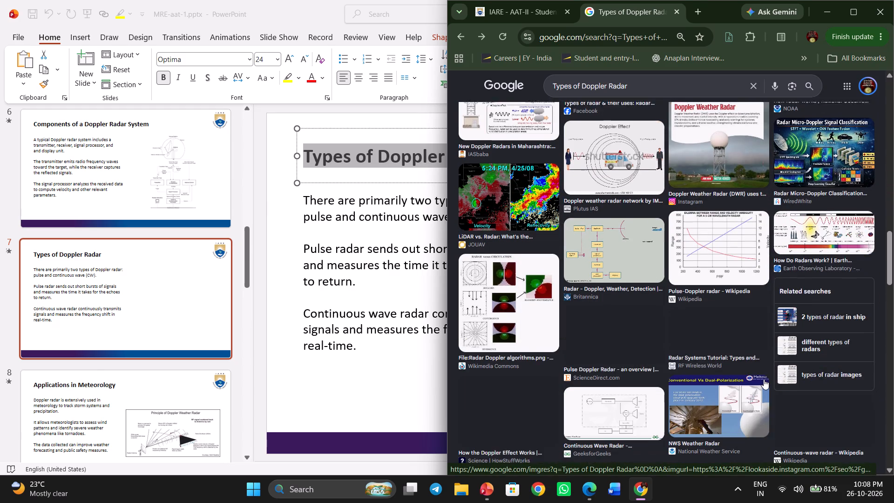
scroll(764, 379, down, 1)
scroll(687, 306, down, 1)
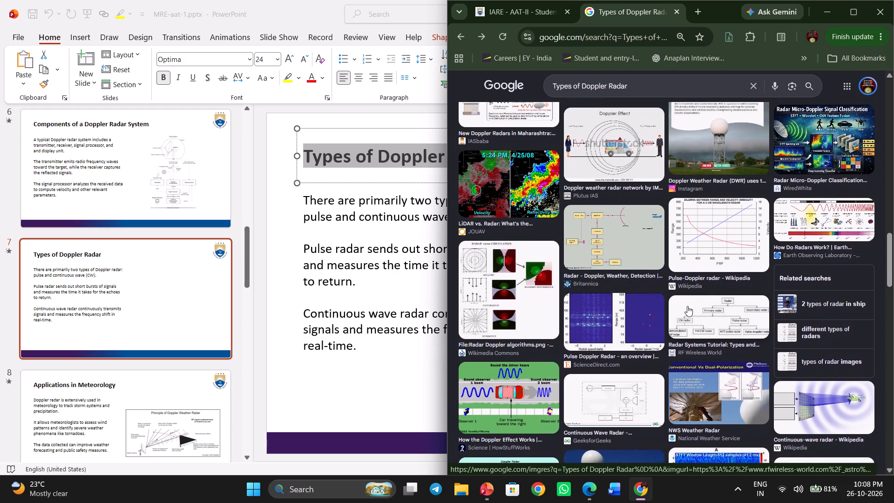
scroll(687, 306, down, 3)
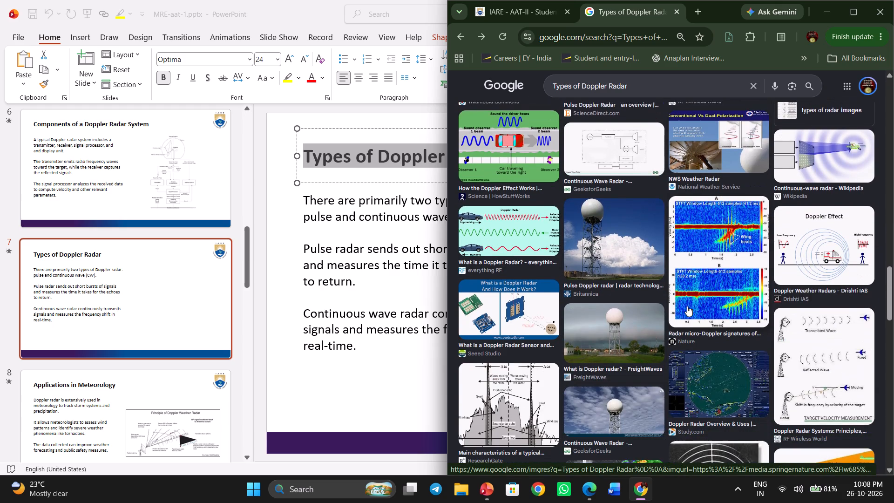
scroll(687, 306, down, 1)
scroll(687, 306, right, 1)
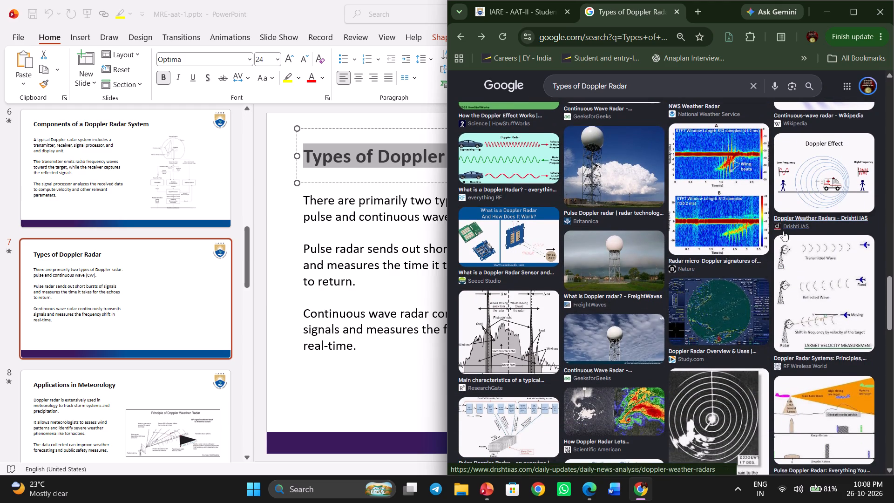
scroll(760, 258, right, 1)
scroll(760, 258, down, 2)
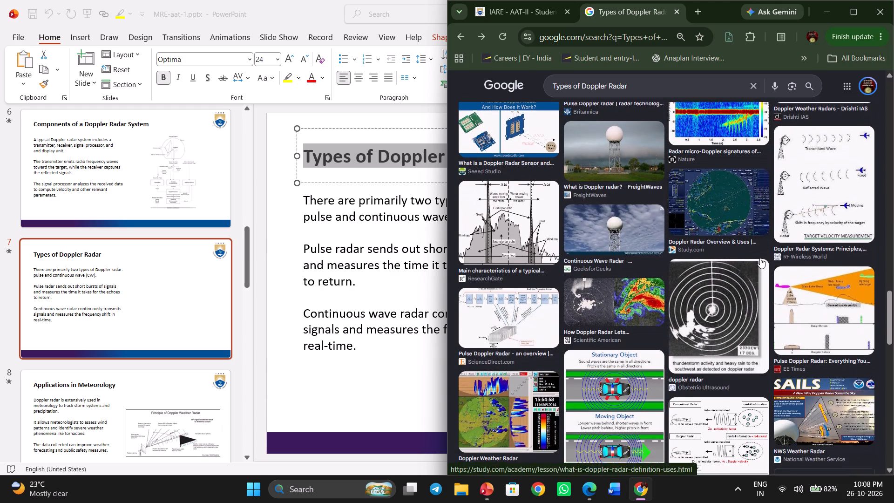
scroll(778, 258, down, 2)
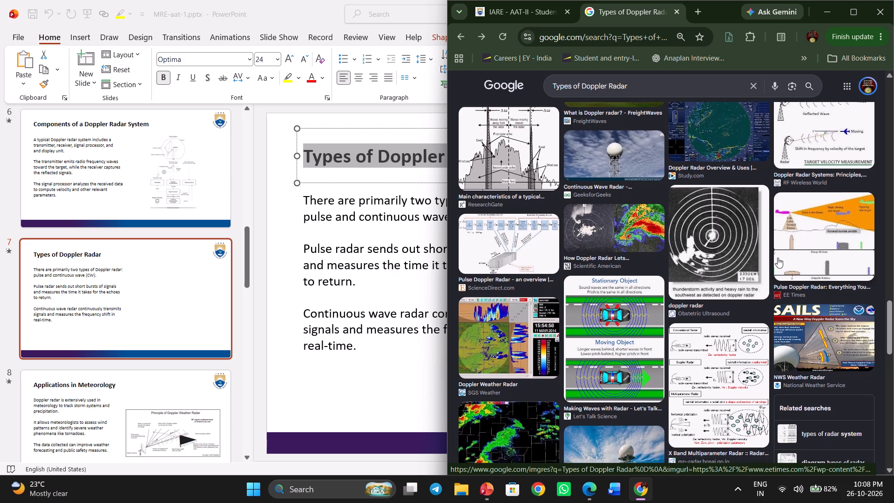
scroll(778, 258, down, 3)
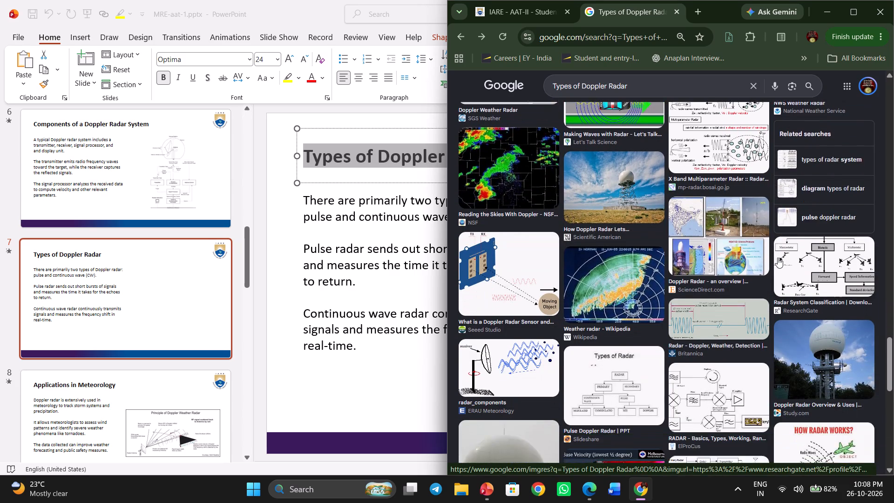
scroll(778, 258, right, 1)
scroll(778, 258, down, 3)
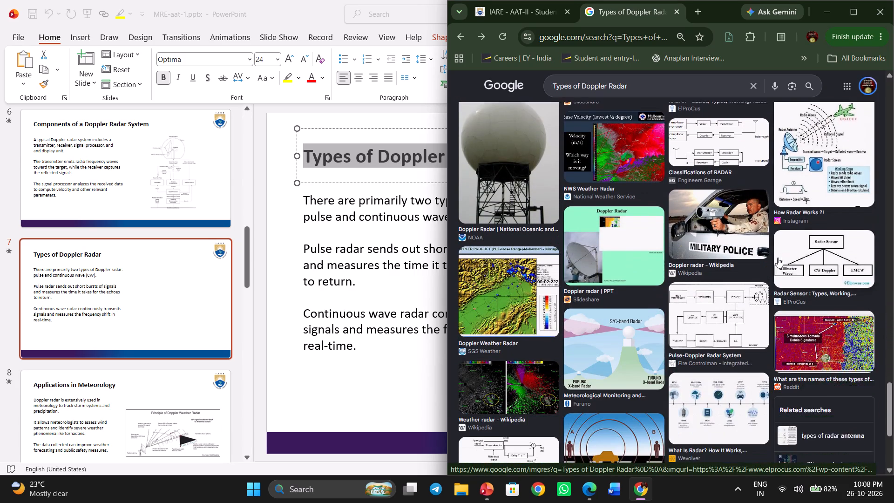
scroll(778, 258, down, 4)
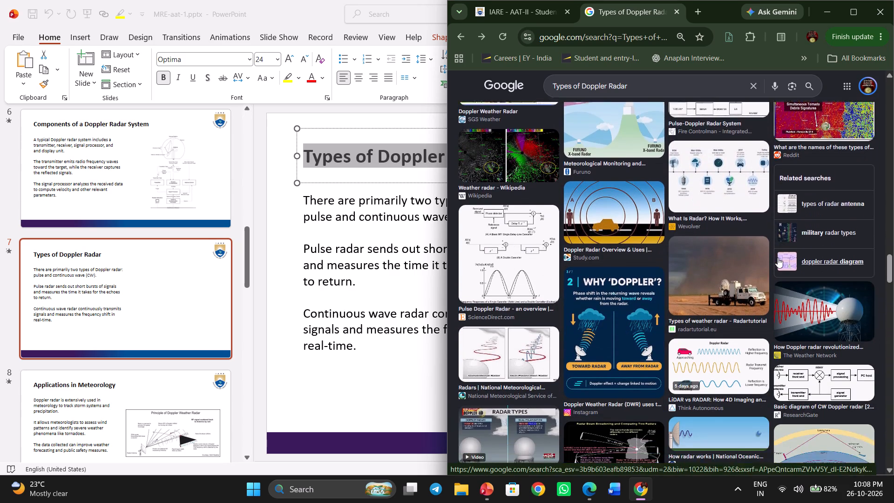
scroll(778, 258, down, 3)
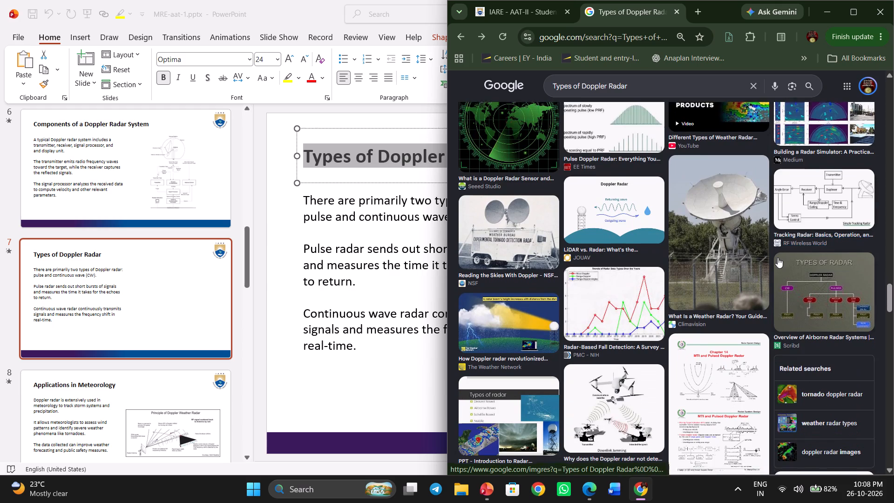
scroll(778, 258, down, 3)
scroll(778, 258, right, 1)
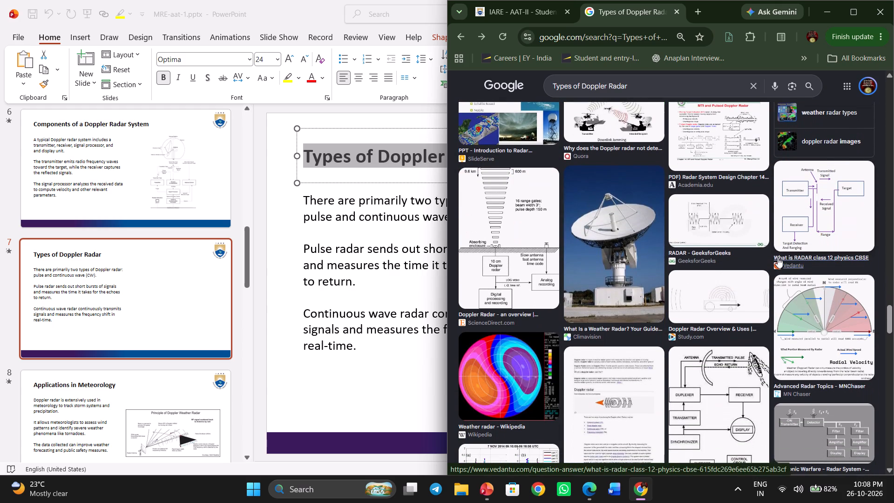
scroll(778, 258, right, 1)
scroll(624, 284, down, 4)
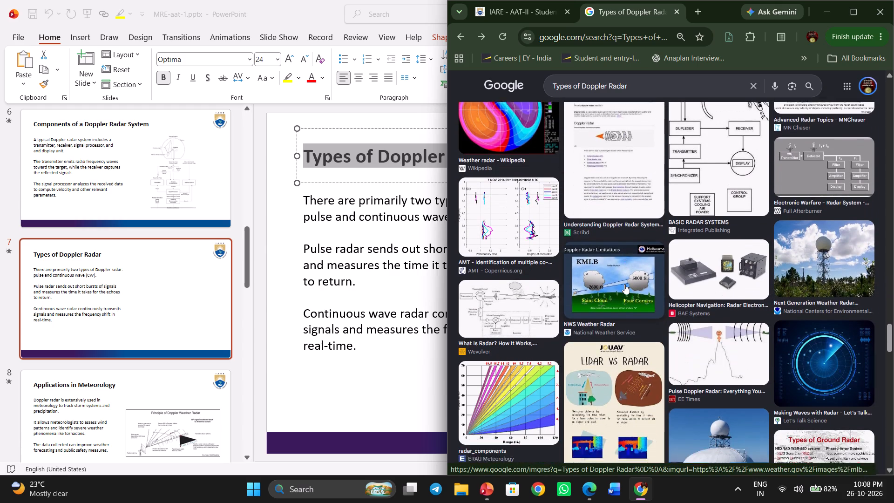
scroll(624, 284, down, 2)
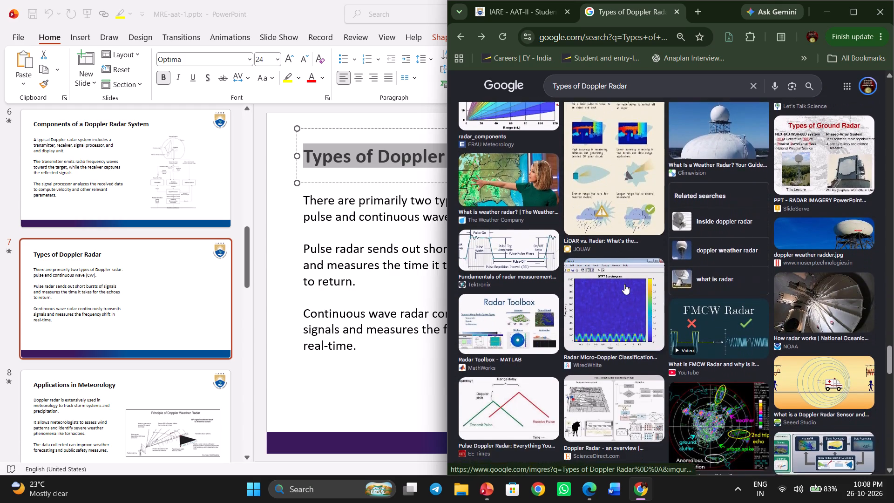
scroll(624, 284, down, 3)
scroll(624, 284, right, 1)
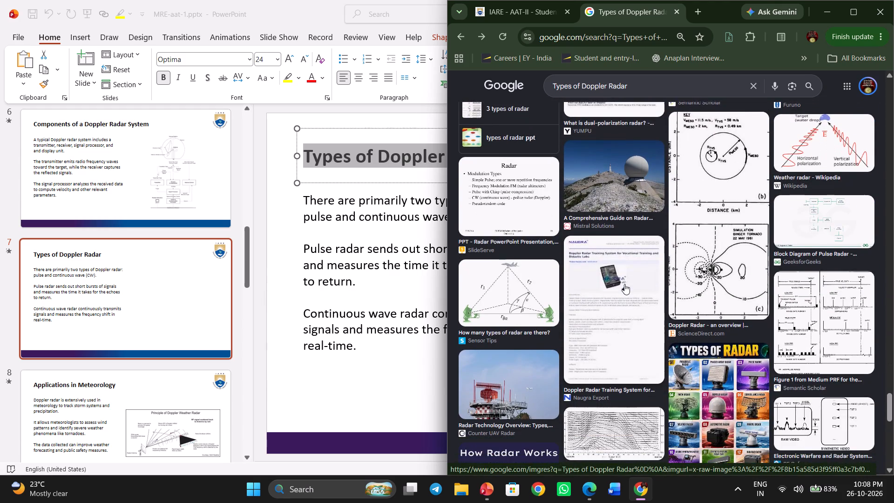
scroll(624, 284, down, 1)
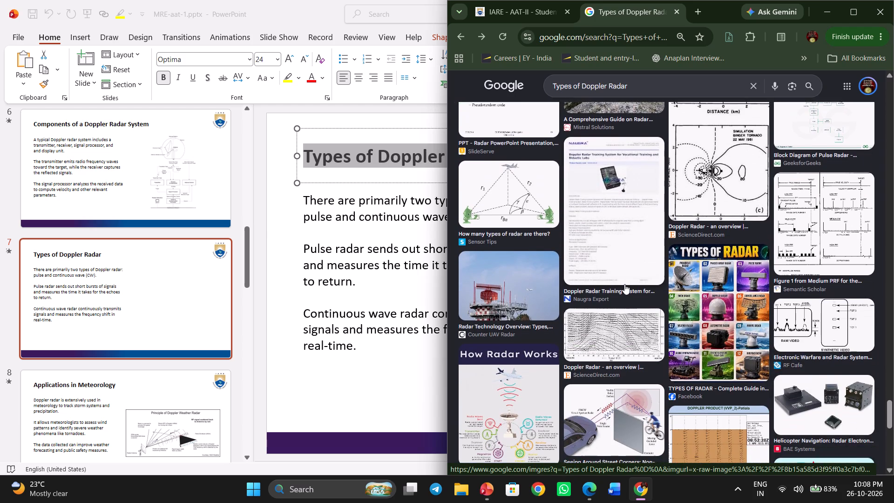
scroll(624, 284, down, 4)
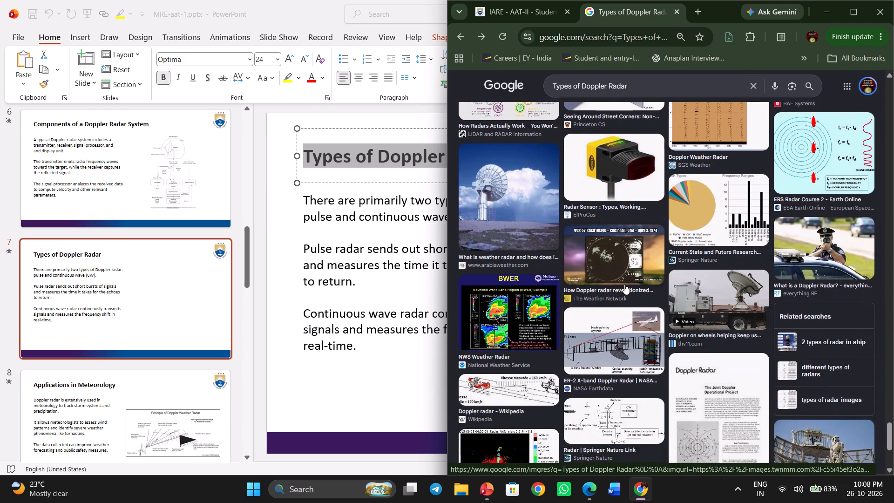
scroll(624, 284, down, 4)
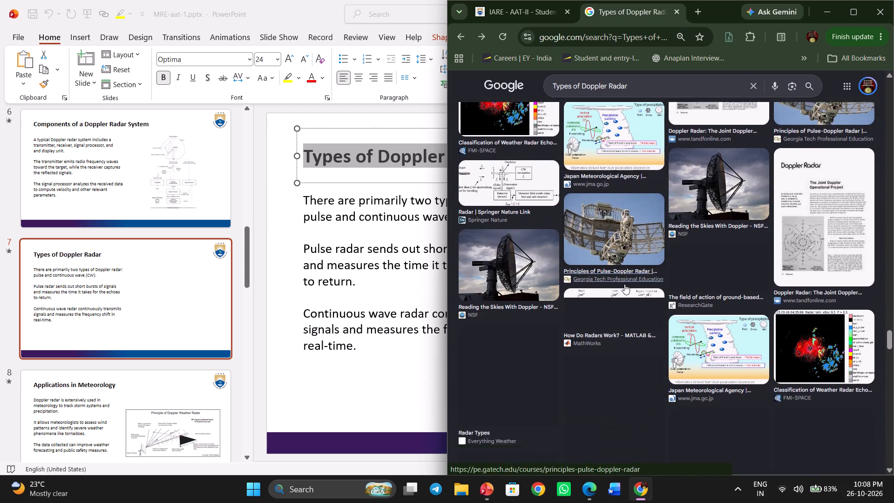
scroll(624, 284, down, 3)
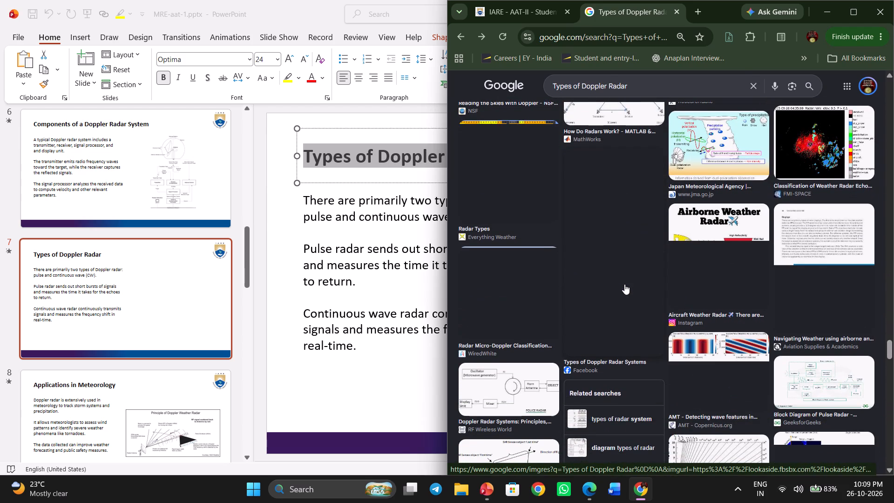
scroll(624, 284, down, 1)
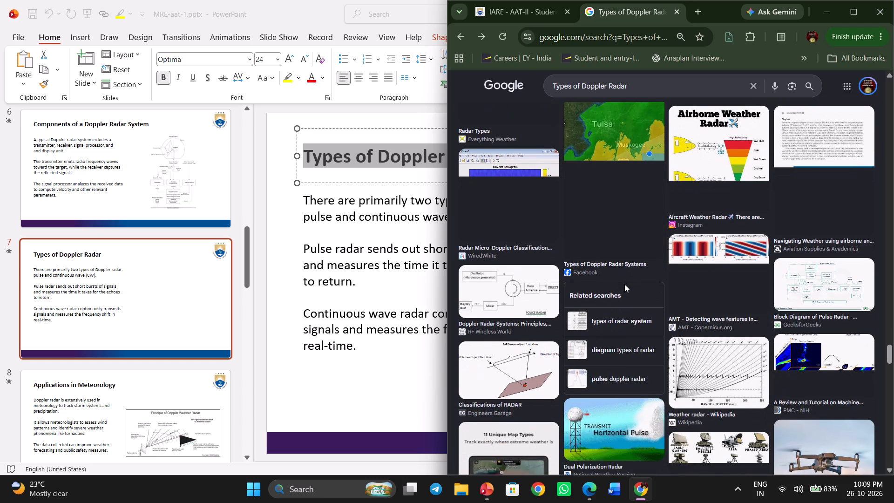
scroll(624, 284, down, 1)
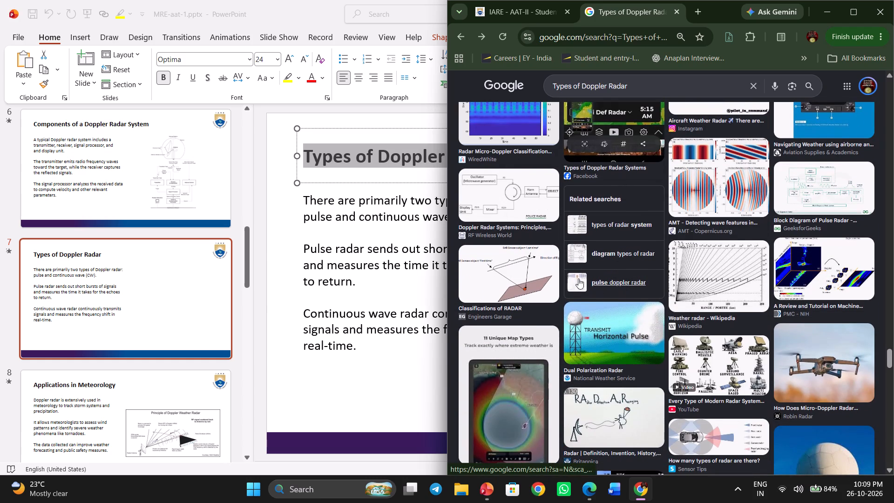
scroll(711, 282, down, 1)
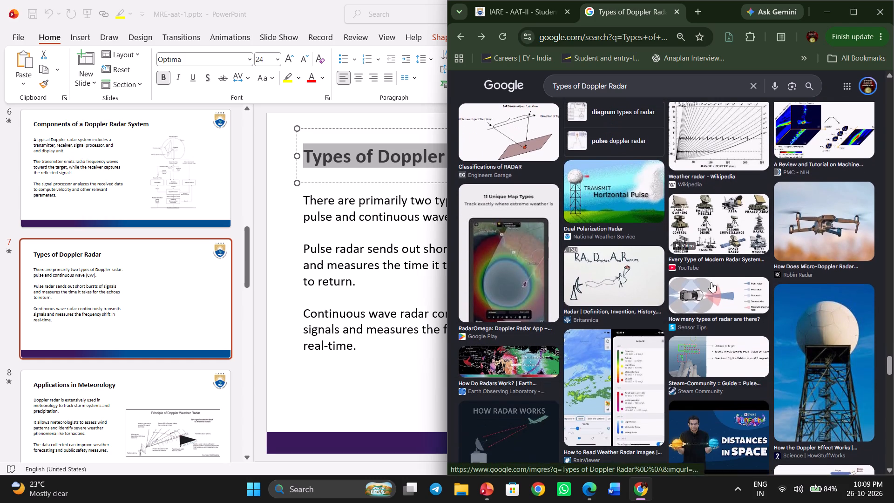
scroll(711, 282, right, 1)
scroll(711, 282, down, 2)
scroll(711, 282, up, 1)
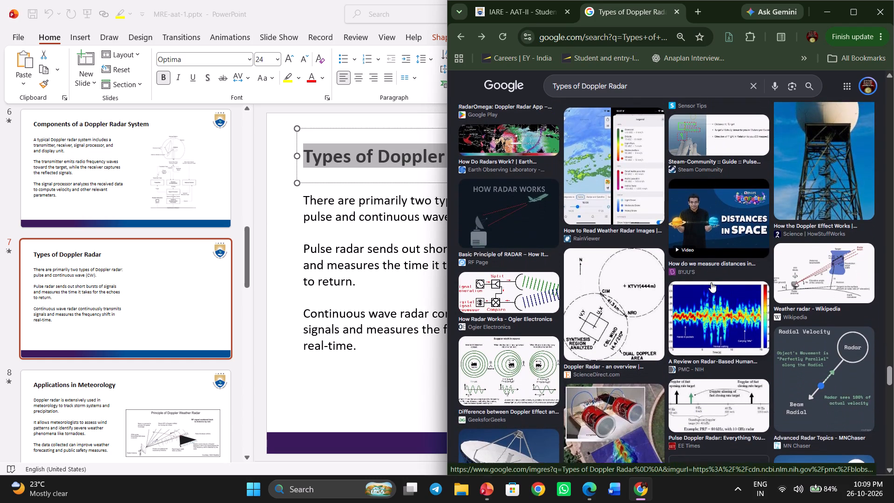
scroll(711, 282, up, 4)
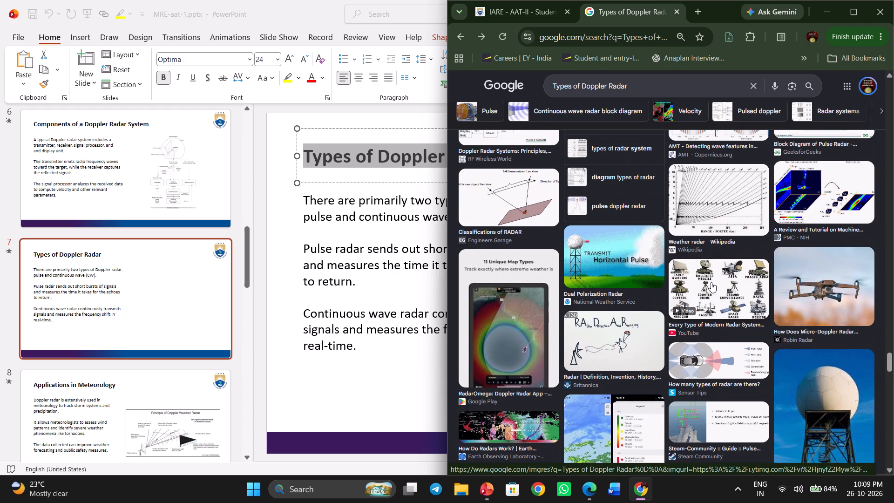
scroll(711, 282, down, 2)
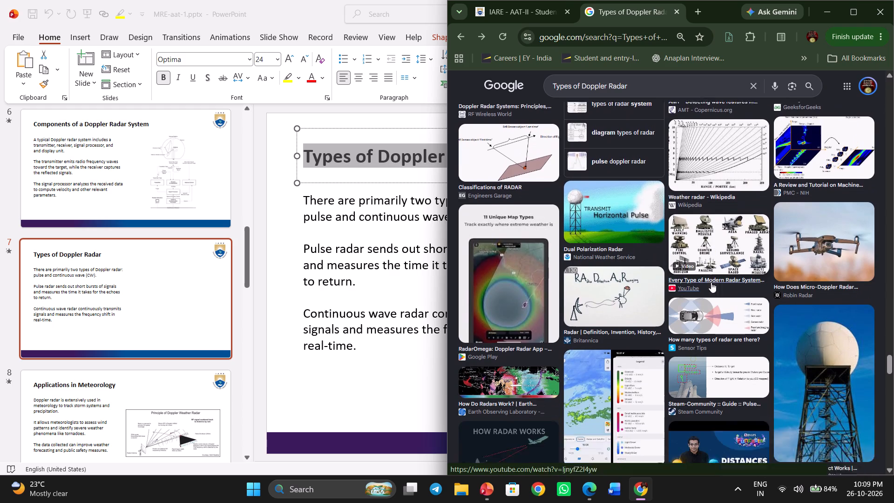
scroll(711, 282, down, 3)
scroll(711, 282, up, 4)
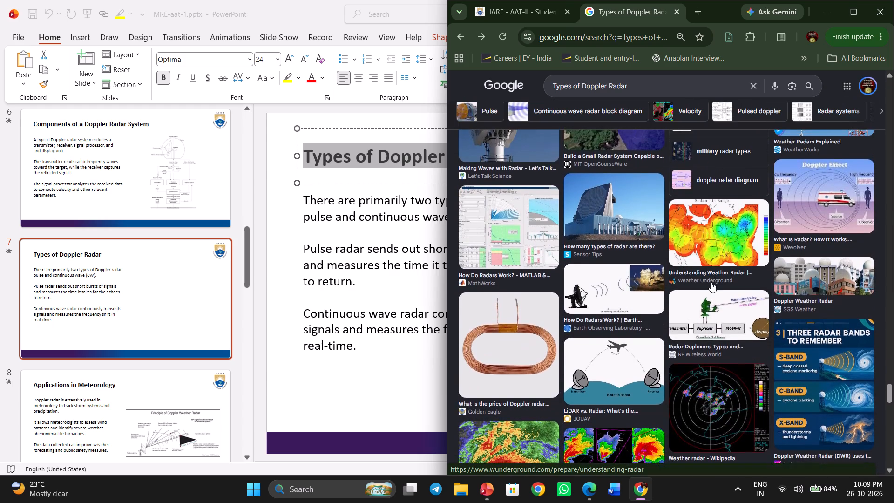
scroll(711, 282, up, 20)
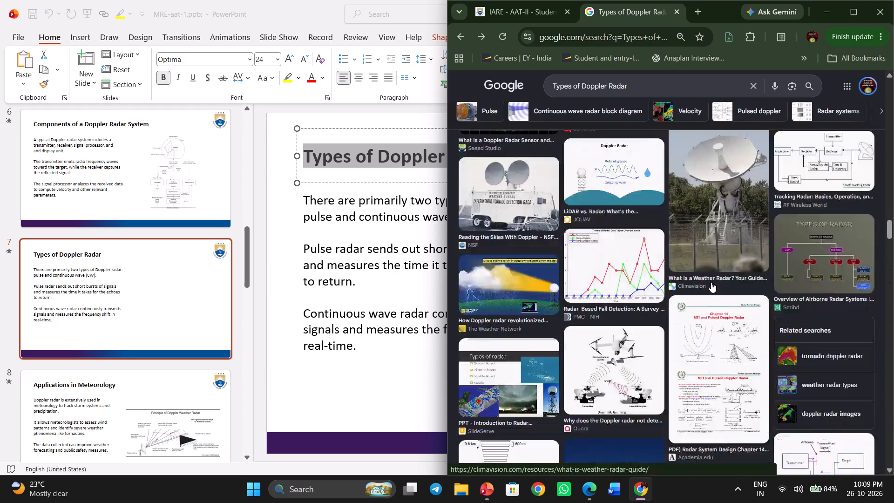
Return to the first image results, preview the TYPES OF RADAR picture grid from Facebook, and close the preview.
scroll(711, 282, up, 13)
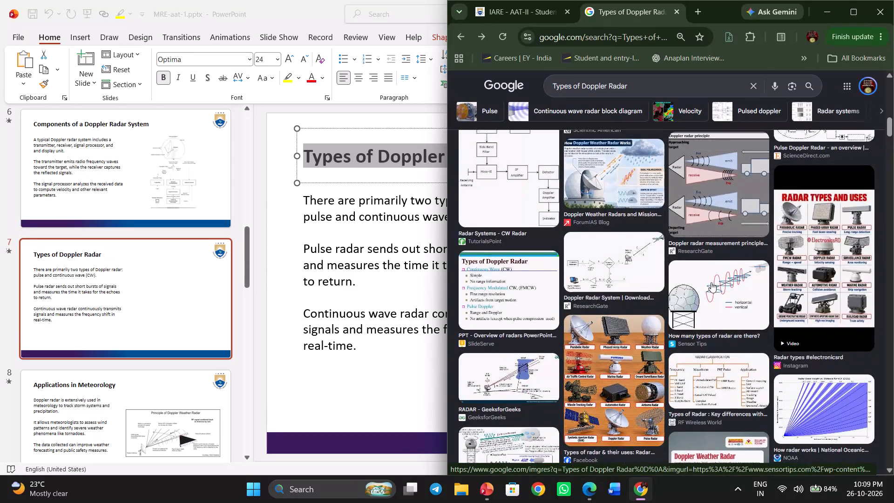
scroll(711, 282, up, 7)
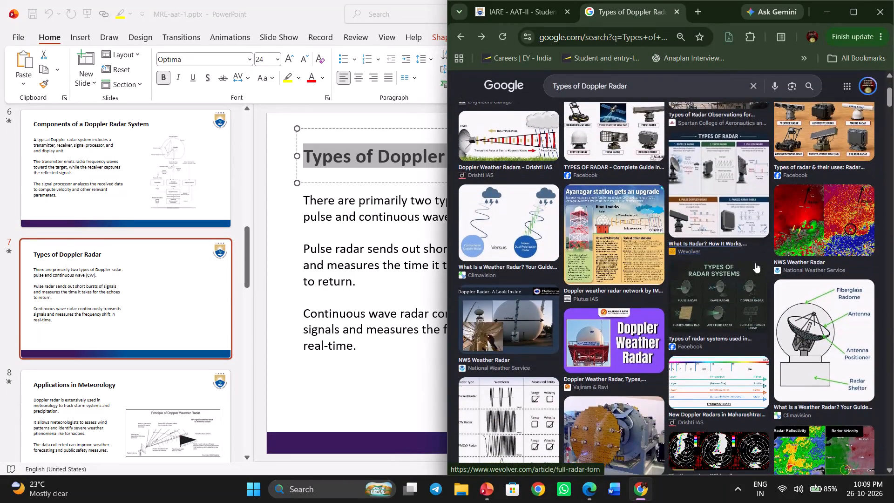
scroll(755, 263, up, 3)
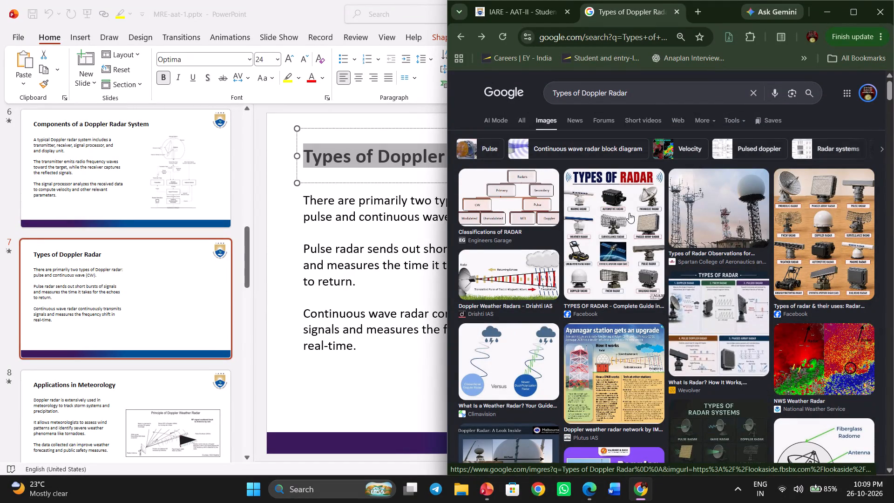
click(361, 215)
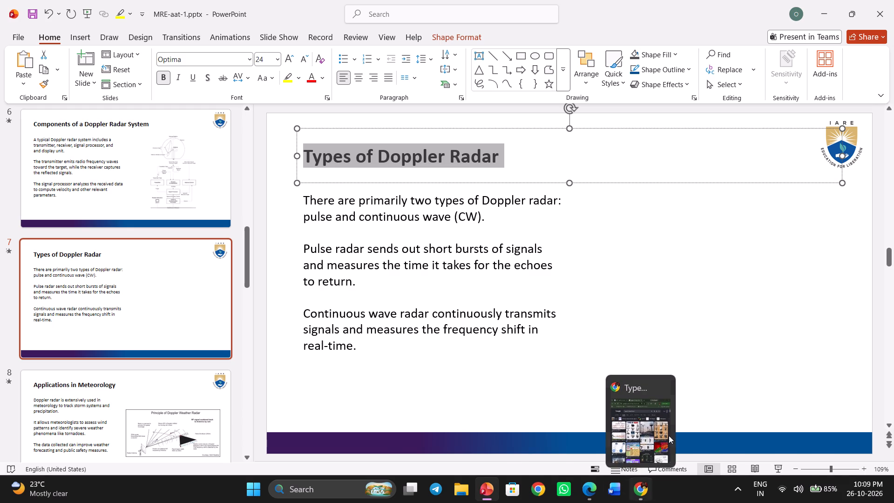
click(663, 436)
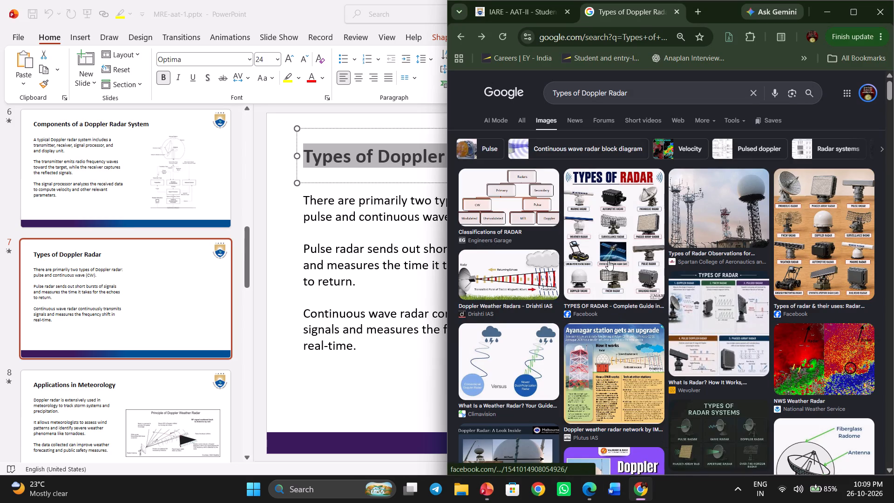
right_click(608, 260)
click(570, 267)
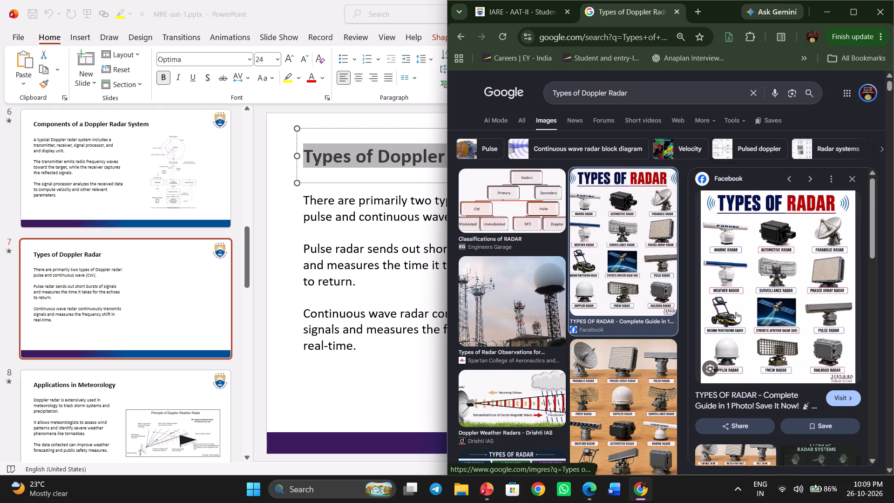
click(856, 181)
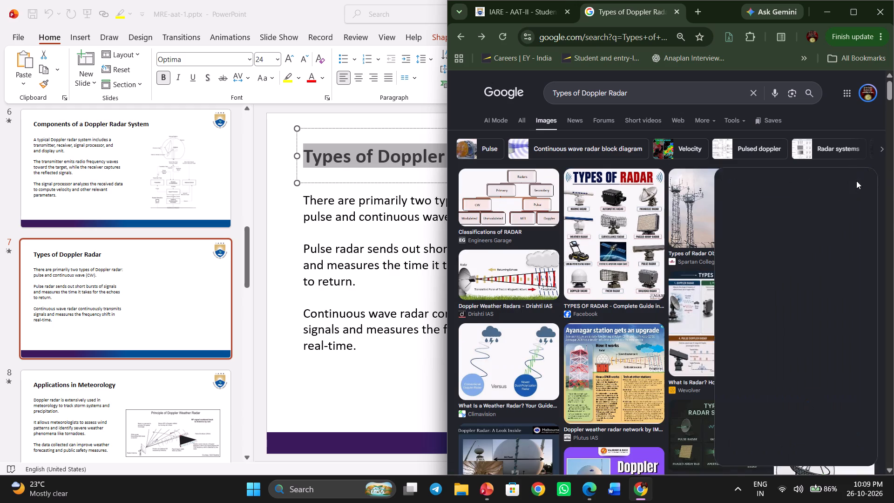
Look further through the Types of Doppler Radar image results for a pulse and continuous wave radar diagram to use on slide 7.
scroll(737, 324, right, 2)
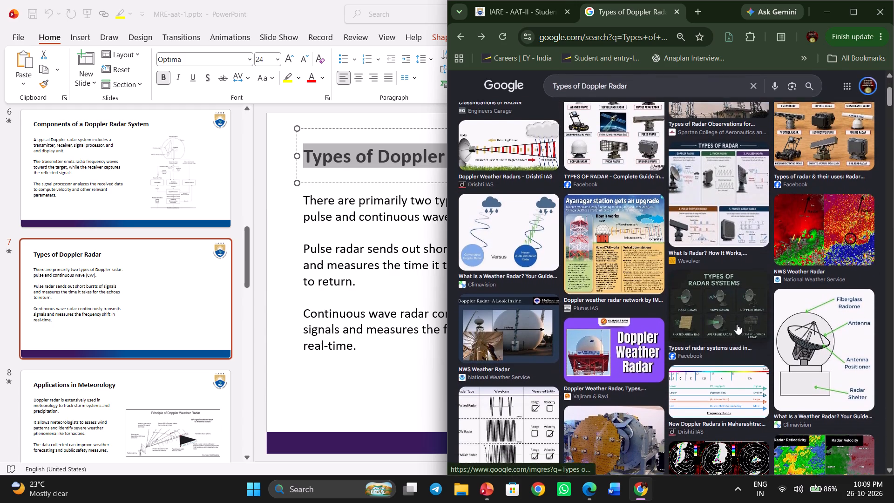
scroll(737, 324, right, 2)
scroll(737, 324, down, 1)
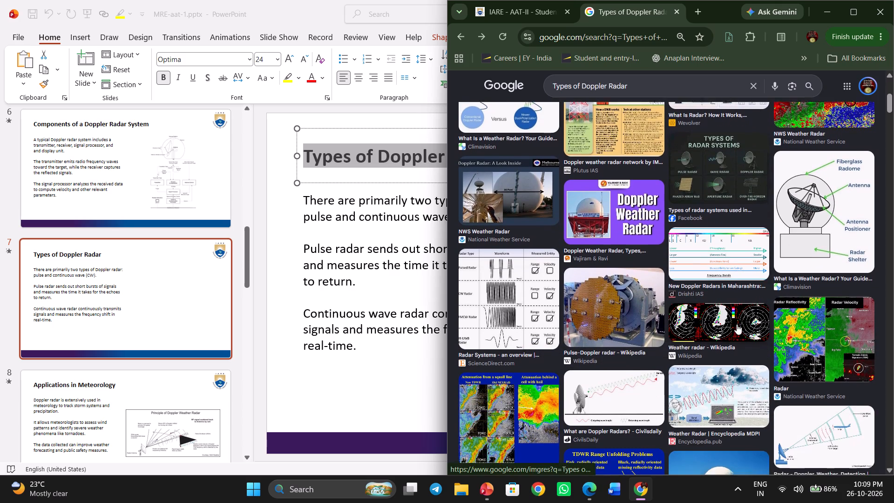
scroll(737, 324, down, 2)
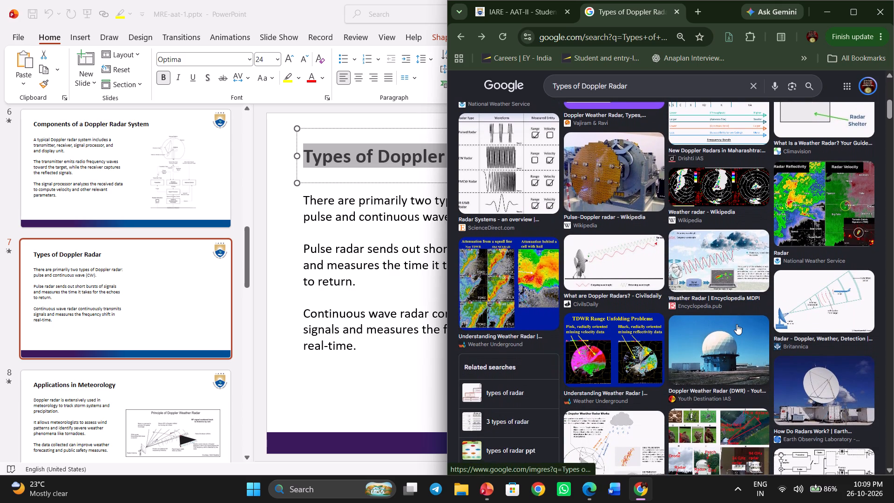
scroll(737, 324, down, 1)
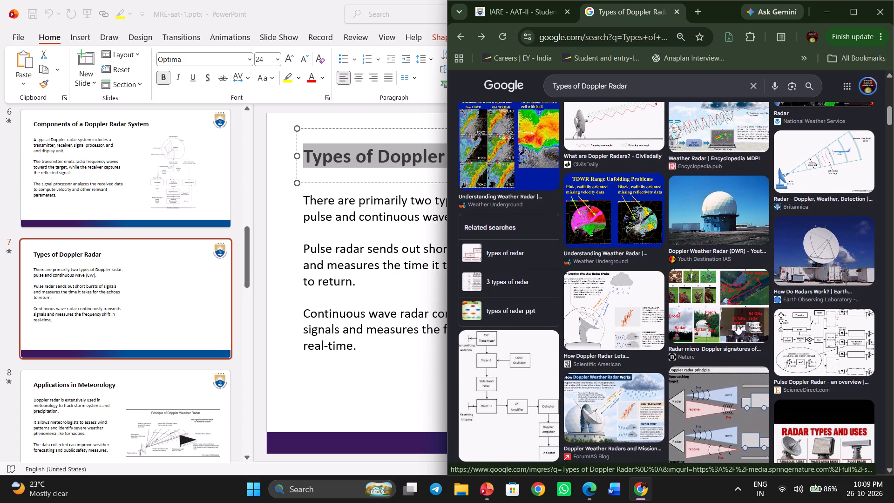
scroll(629, 297, down, 1)
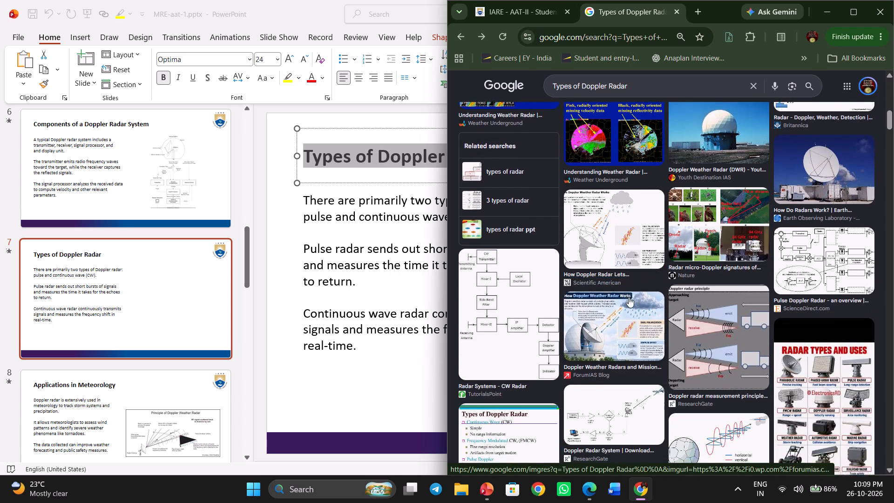
scroll(629, 297, down, 2)
scroll(629, 297, right, 1)
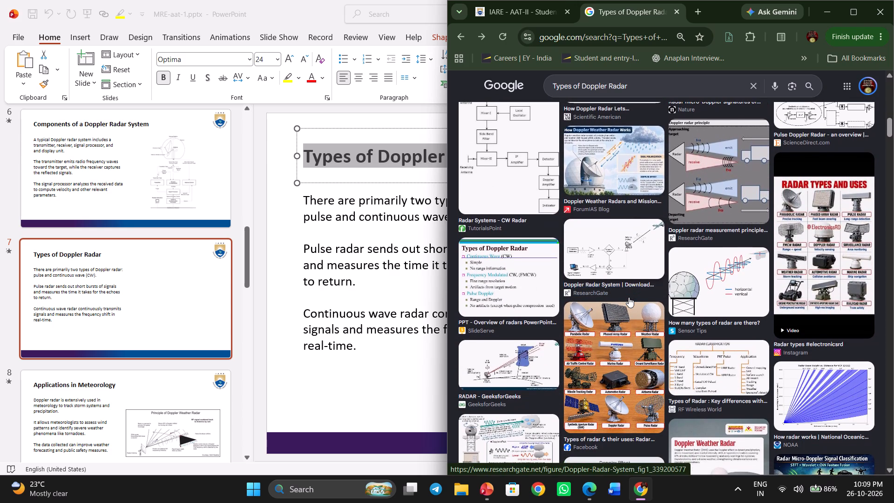
scroll(629, 297, right, 1)
scroll(629, 297, down, 1)
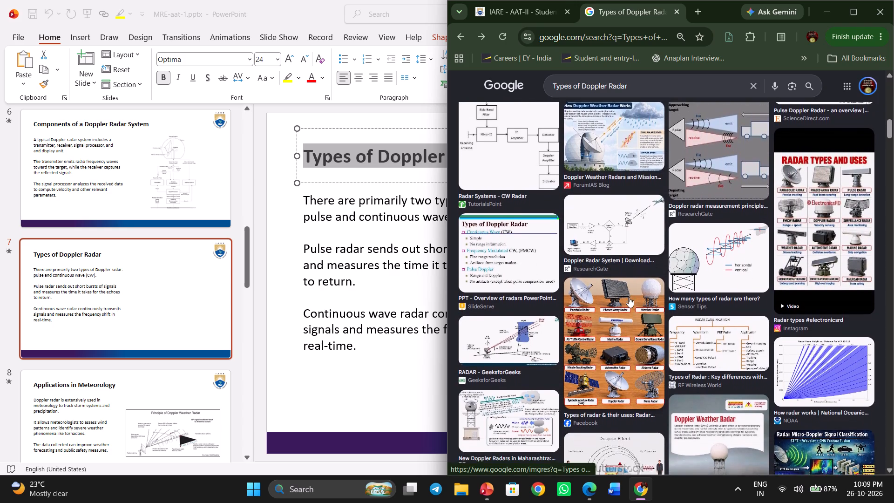
scroll(629, 297, down, 1)
scroll(629, 297, right, 1)
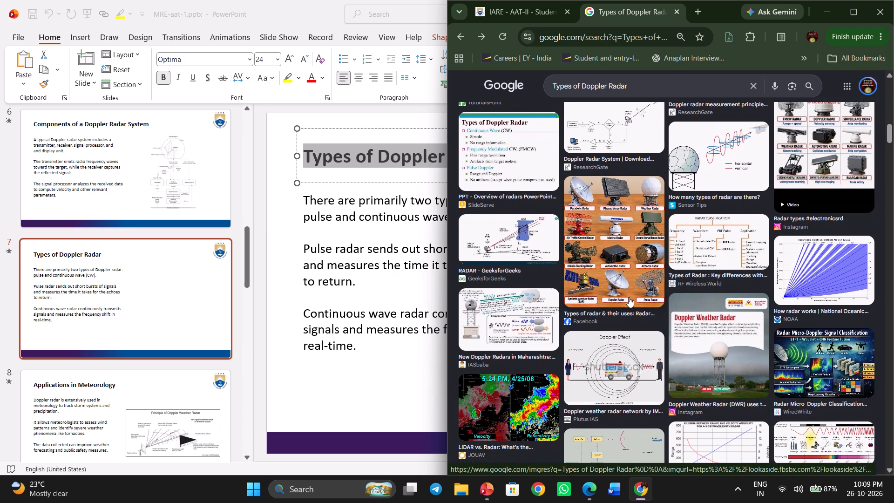
scroll(629, 297, right, 2)
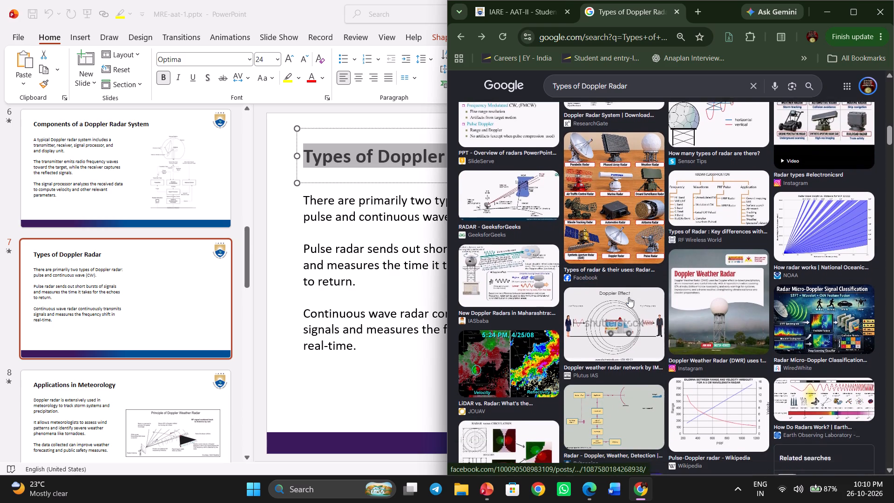
scroll(629, 297, right, 4)
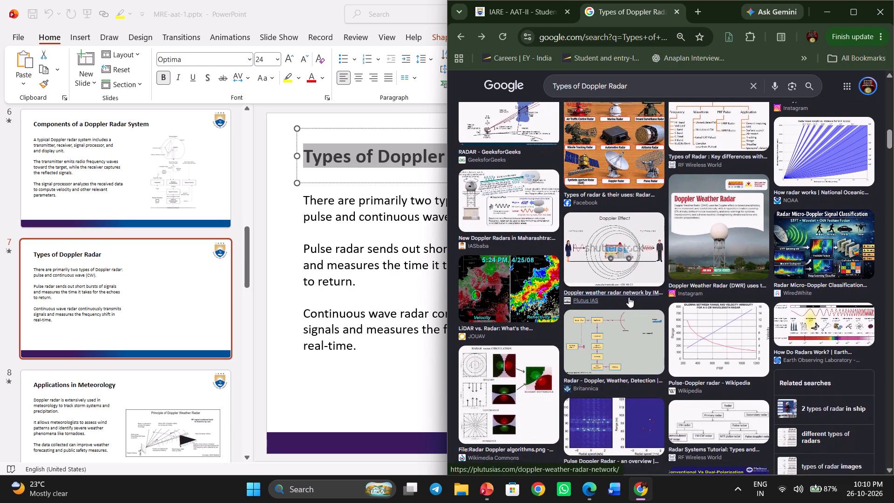
scroll(629, 297, right, 3)
scroll(629, 297, down, 1)
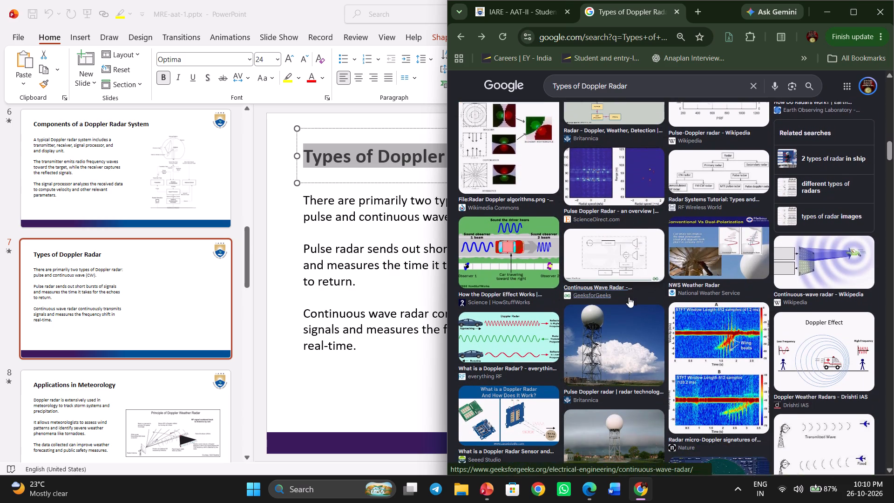
scroll(629, 297, down, 1)
scroll(629, 297, right, 1)
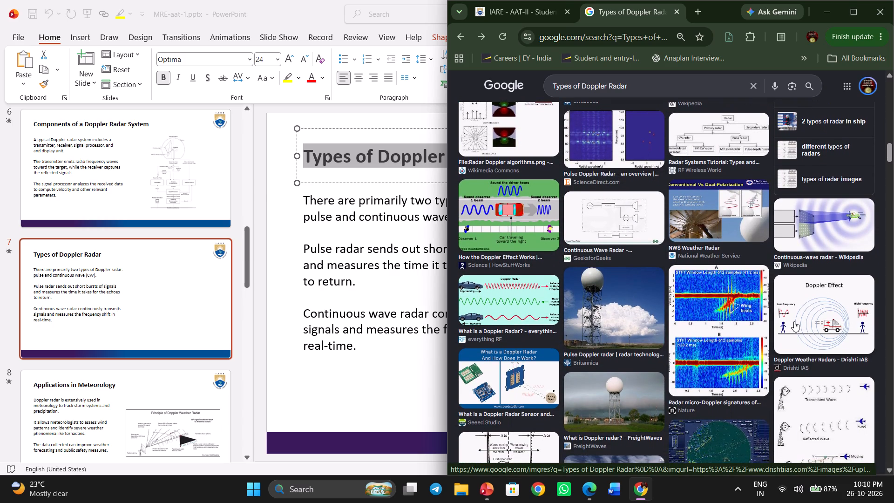
Copy the Doppler Effect ambulance diagram from Drishti IAS and paste it as a picture onto slide 7 in PowerPoint.
right_click(796, 320)
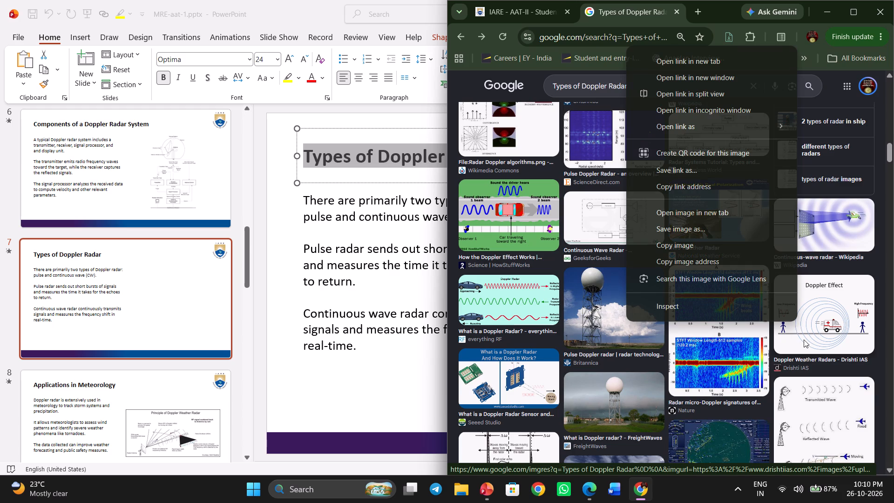
click(684, 239)
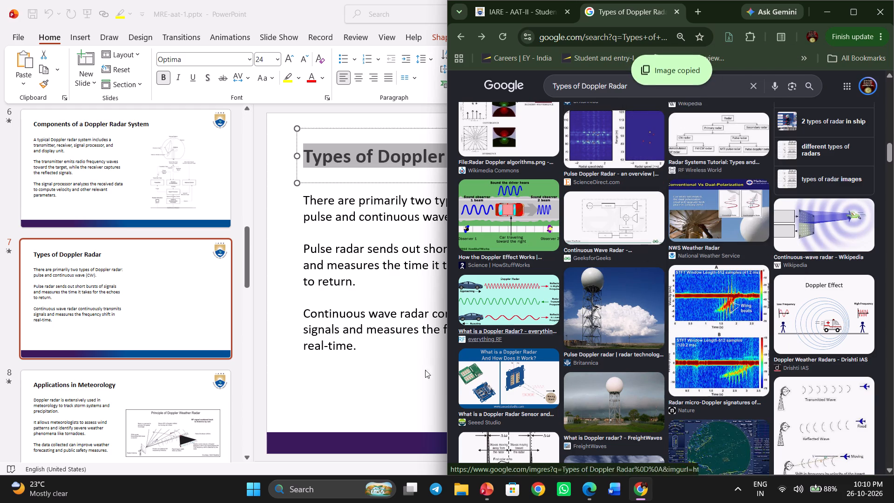
click(403, 379)
right_click(640, 315)
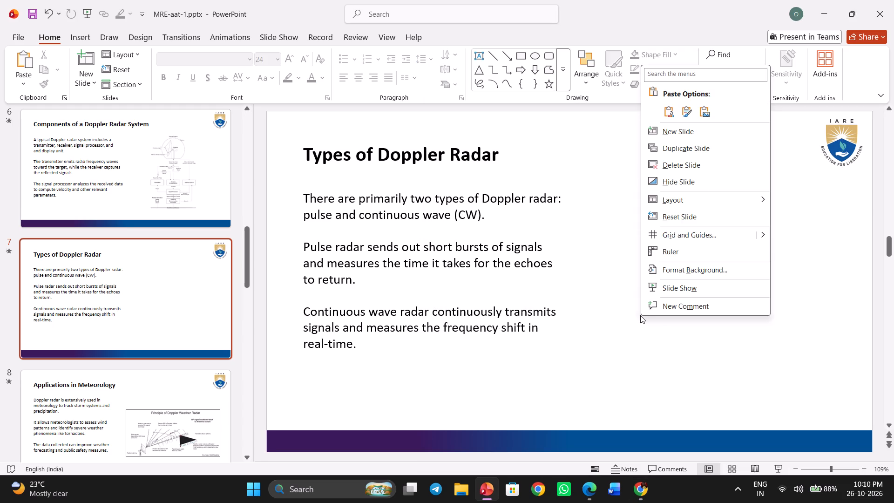
click(704, 109)
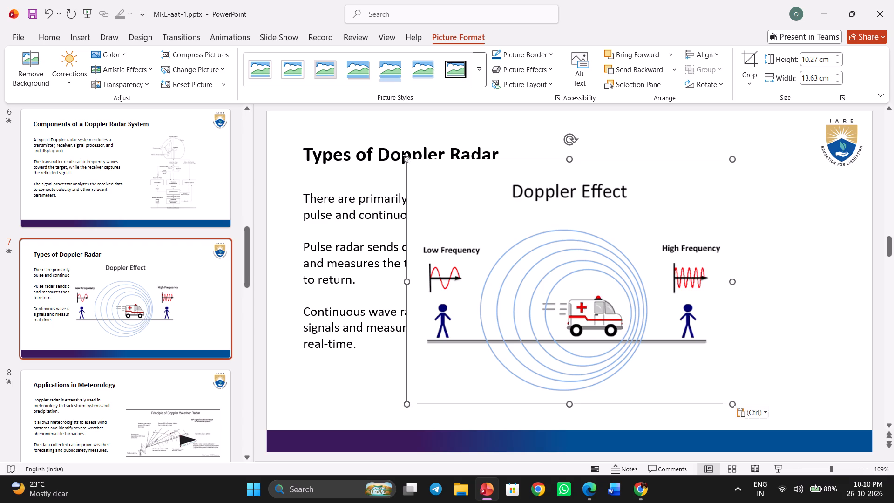
Shrink the Doppler Effect picture to about 7.65 by 10.15 cm and place it beside the body text of slide 7.
drag(406, 158, 586, 222)
drag(599, 312, 716, 266)
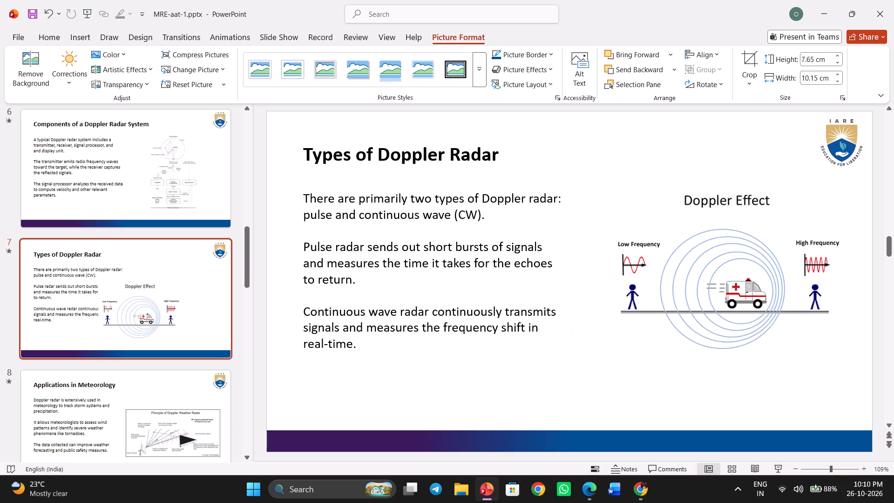
drag(716, 266, 704, 279)
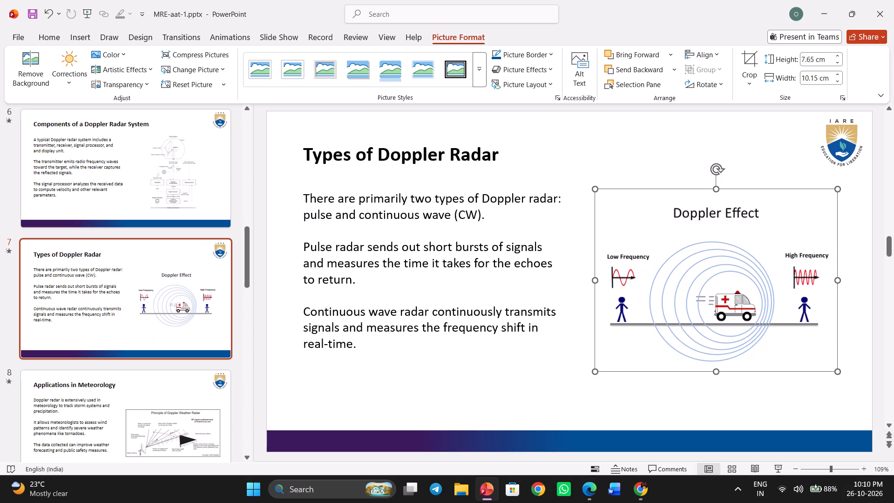
click(535, 398)
Delete the radar velocity detection picture from slide 12, Limitations of Doppler Radar.
click(217, 396)
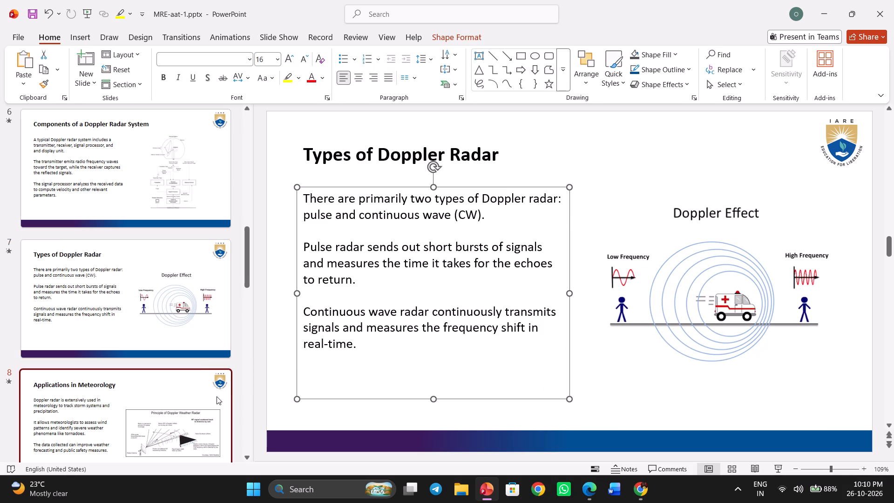
key(Down)
key(Down)
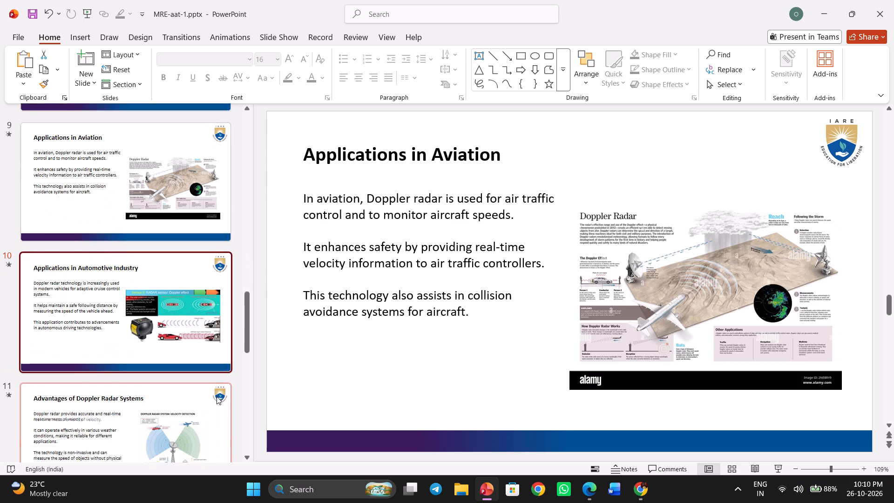
key(Down)
key(Down)
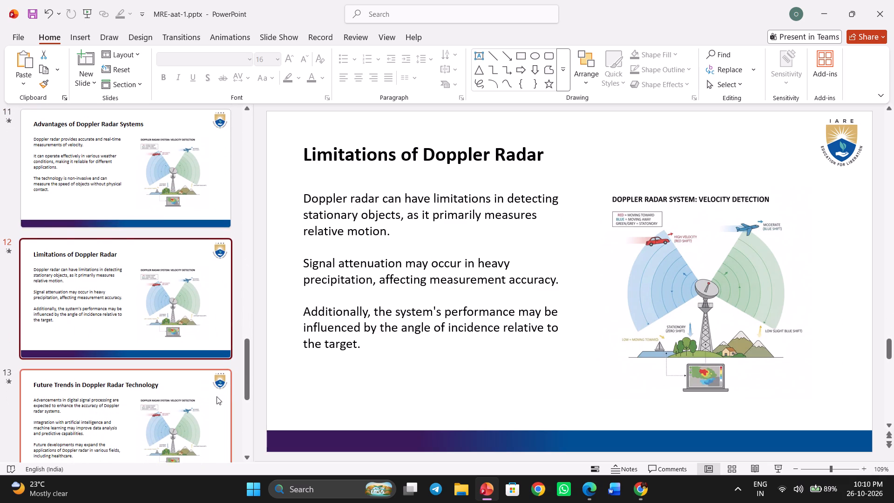
click(173, 295)
click(664, 292)
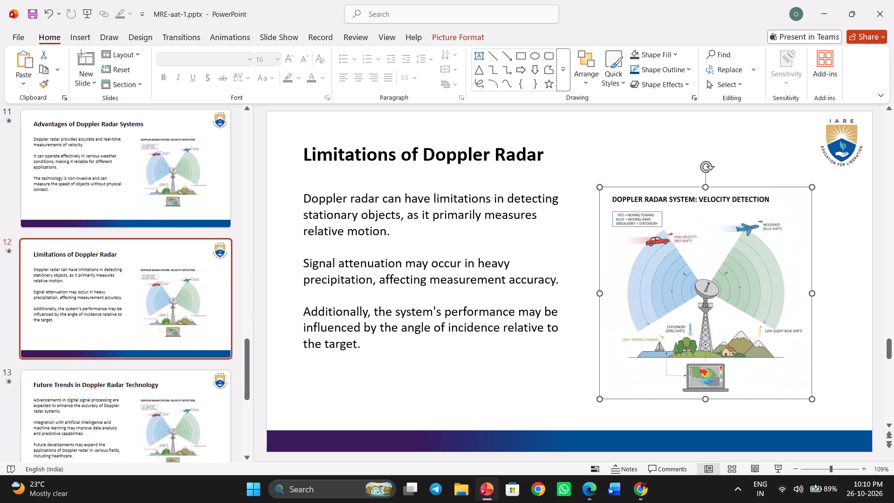
key(BackSpace)
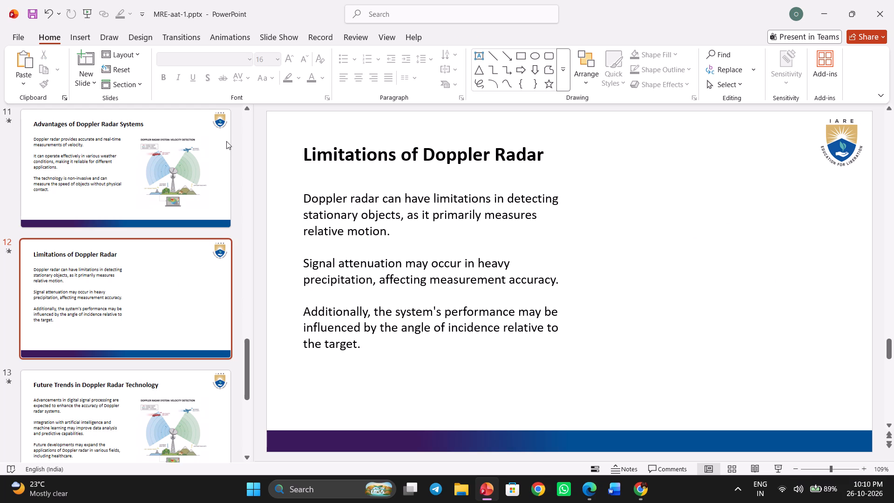
Copy the title of slide 12 and use it in Chrome to search Google Images for Limitations of Doppler Radar.
drag(305, 152, 525, 160)
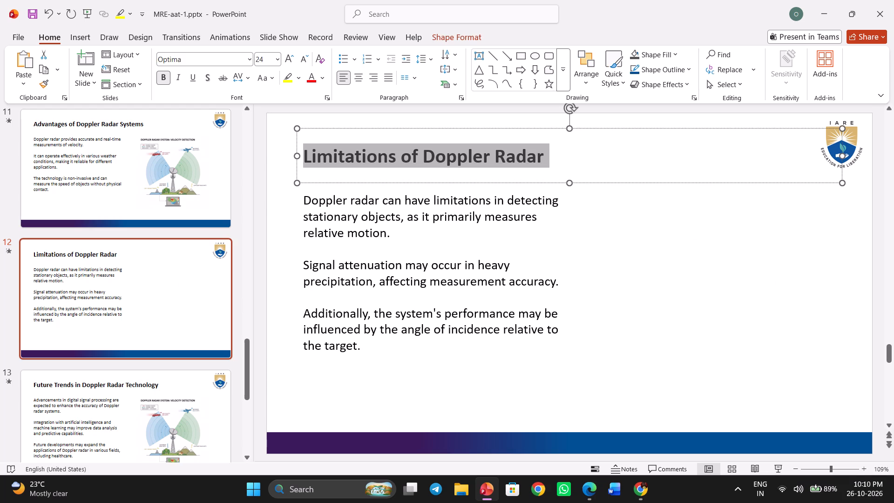
drag(525, 160, 526, 160)
right_click(526, 160)
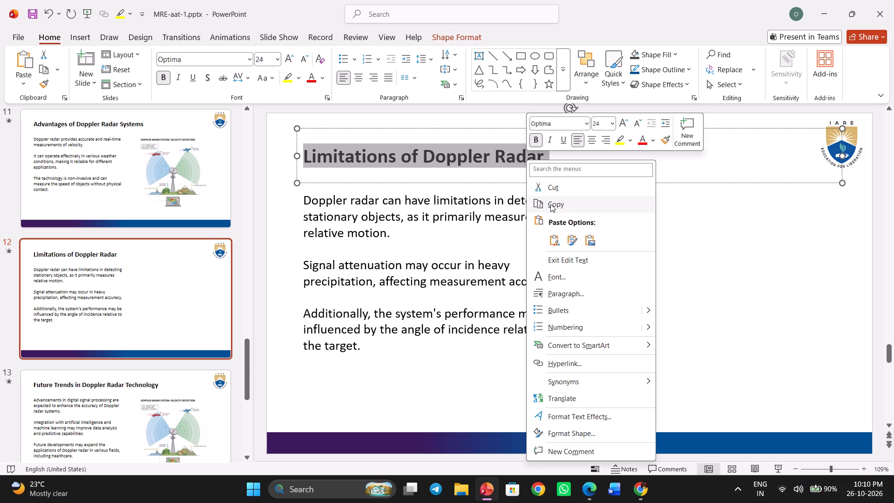
click(550, 204)
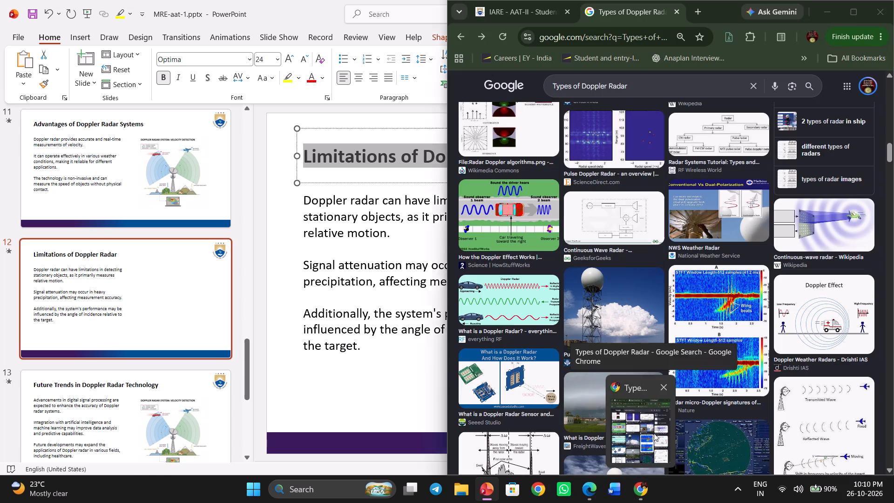
click(654, 433)
click(747, 87)
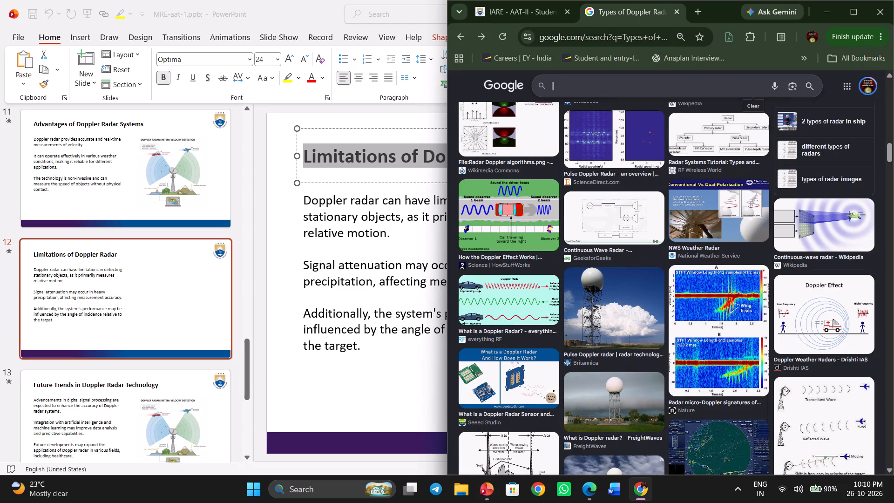
key(ctrl+v)
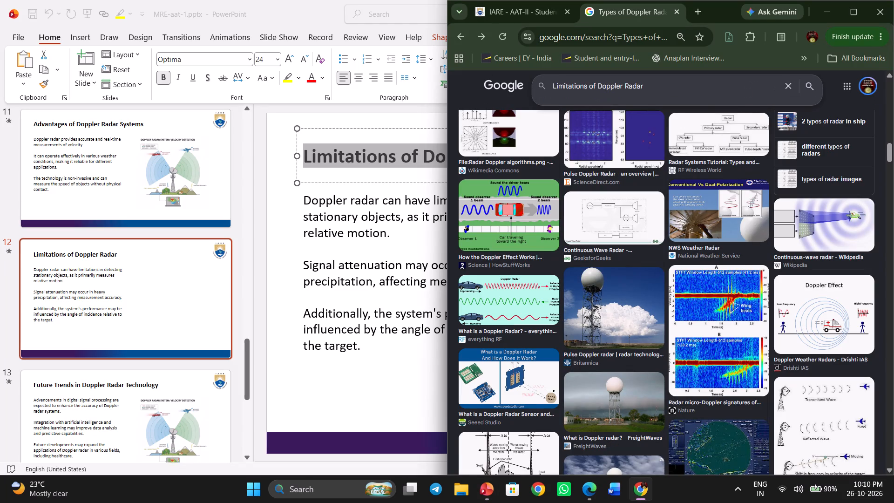
key(Return)
Look through the Limitations of Doppler Radar image results for a diagram that suits slide 12.
scroll(671, 240, down, 3)
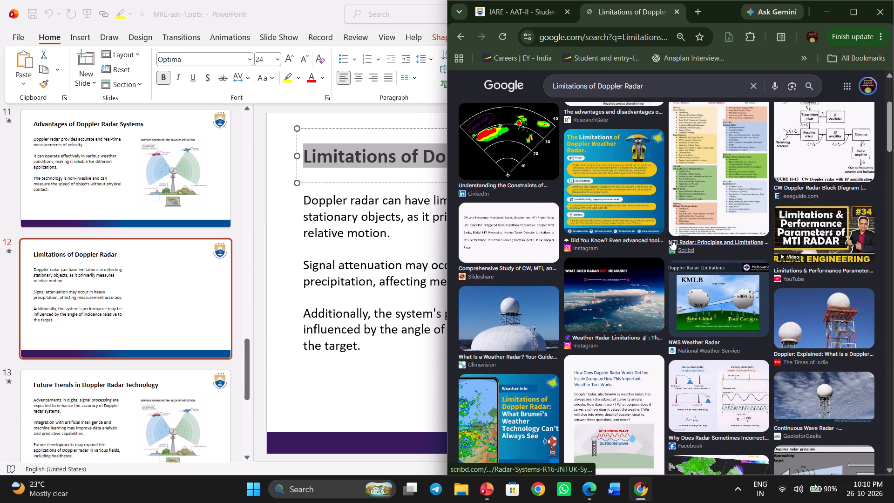
scroll(671, 240, down, 4)
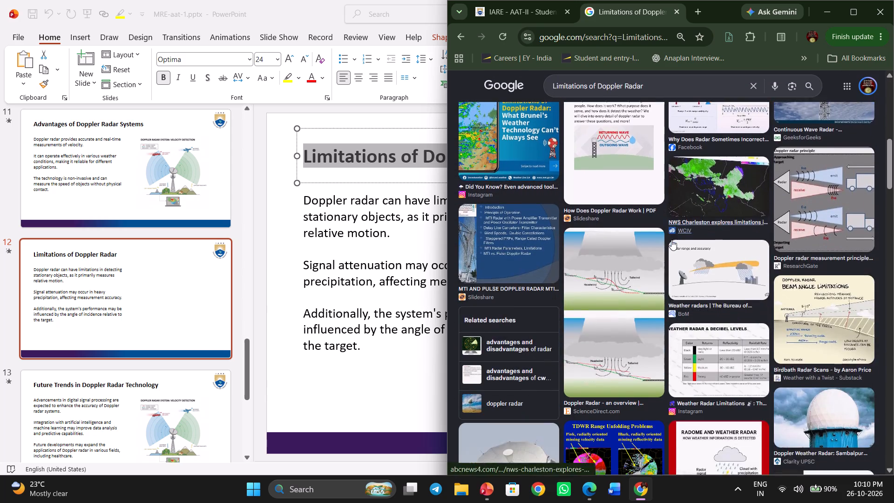
scroll(671, 240, down, 3)
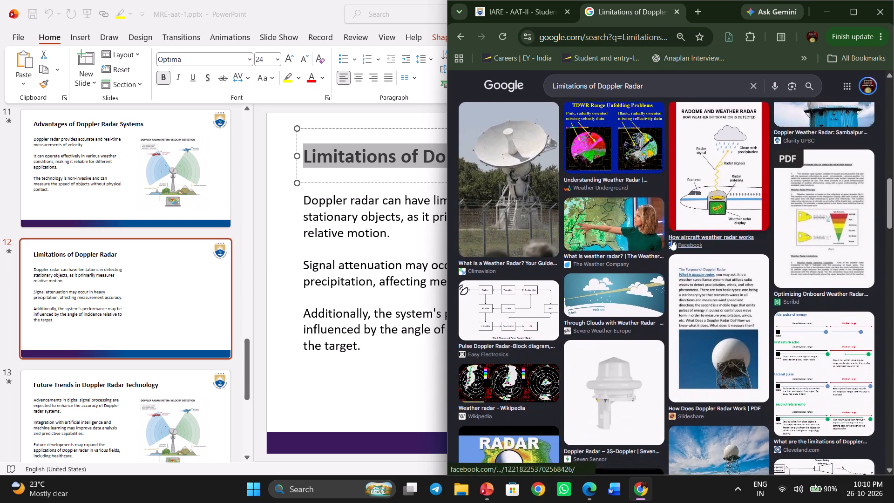
scroll(671, 240, down, 4)
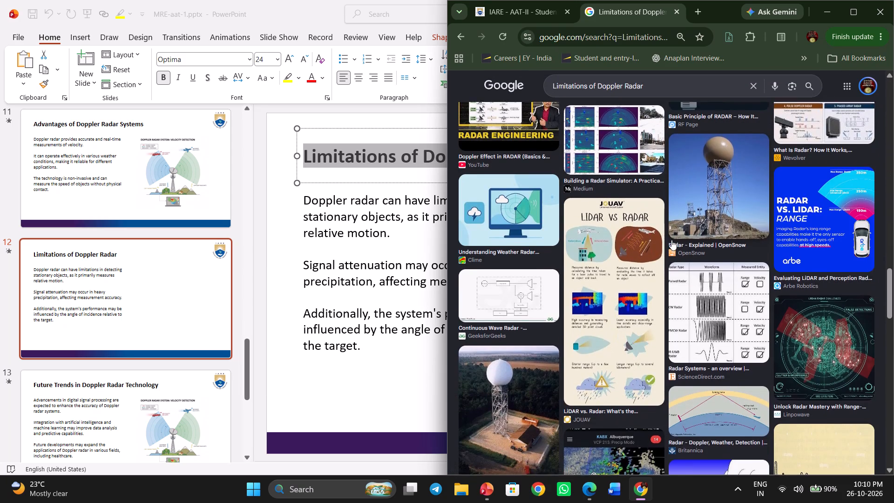
scroll(671, 240, down, 1)
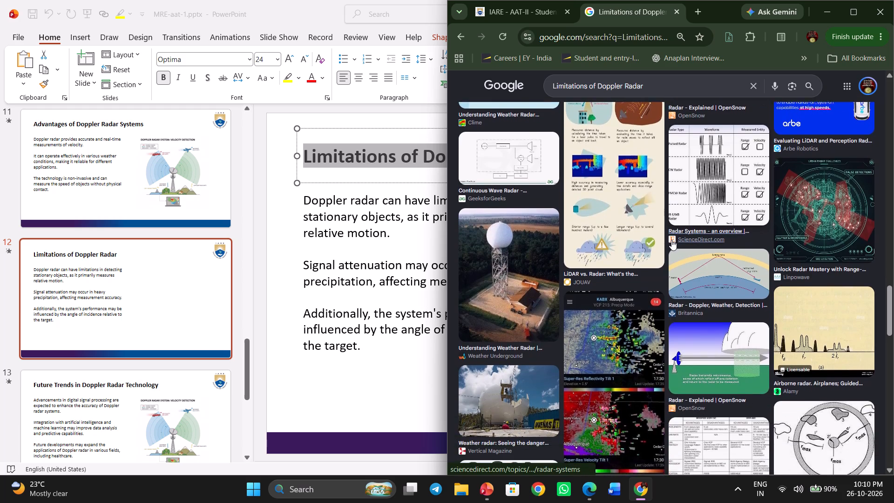
scroll(671, 240, down, 2)
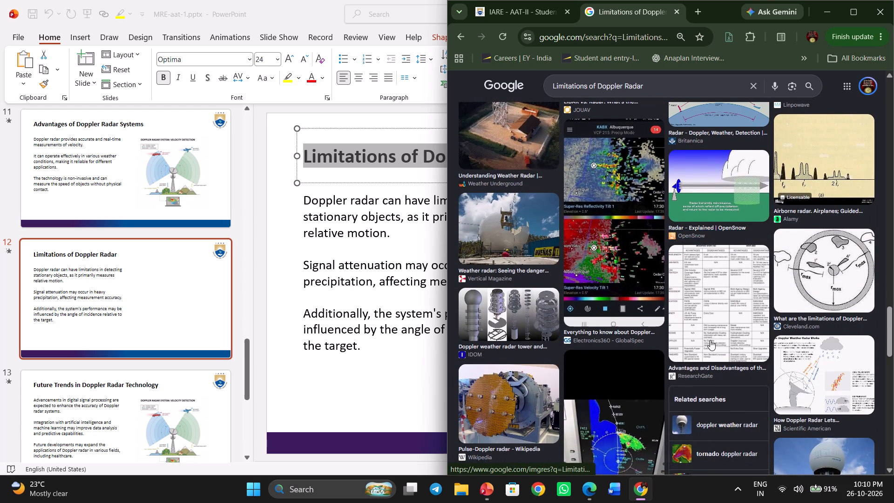
scroll(710, 340, down, 1)
Preview the range folding diagram from Cleveland.com among the image results.
click(848, 256)
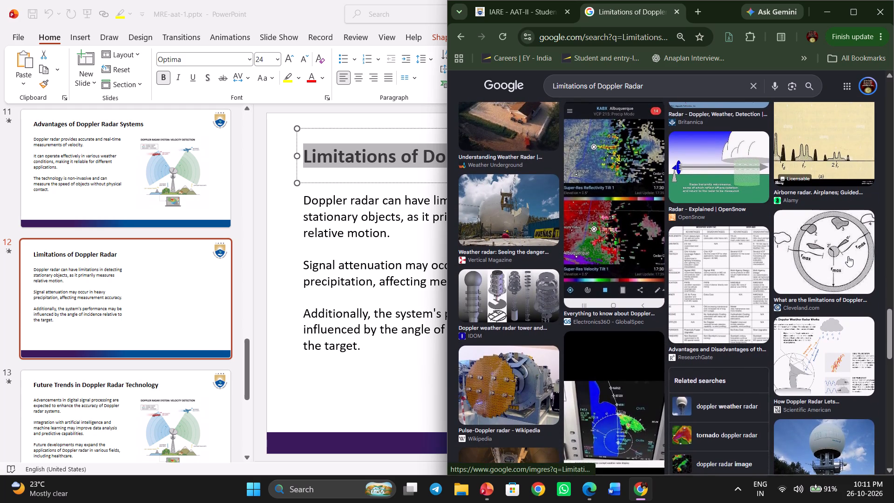
right_click(774, 205)
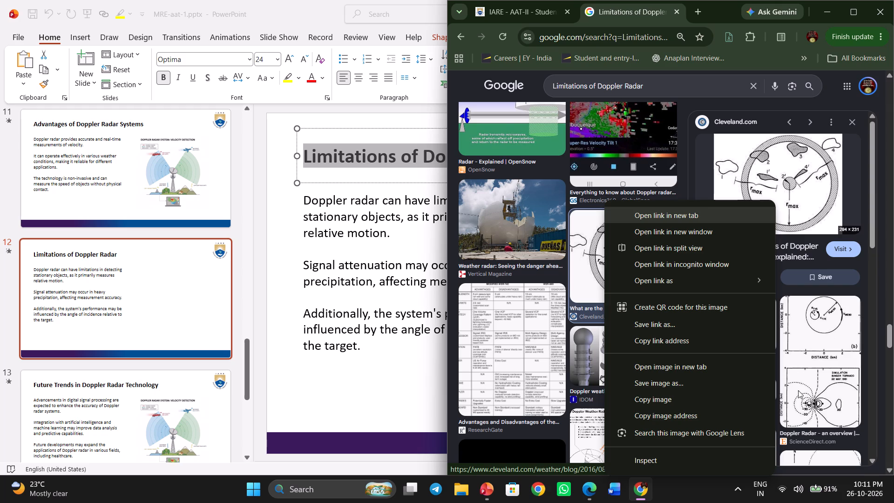
click(893, 231)
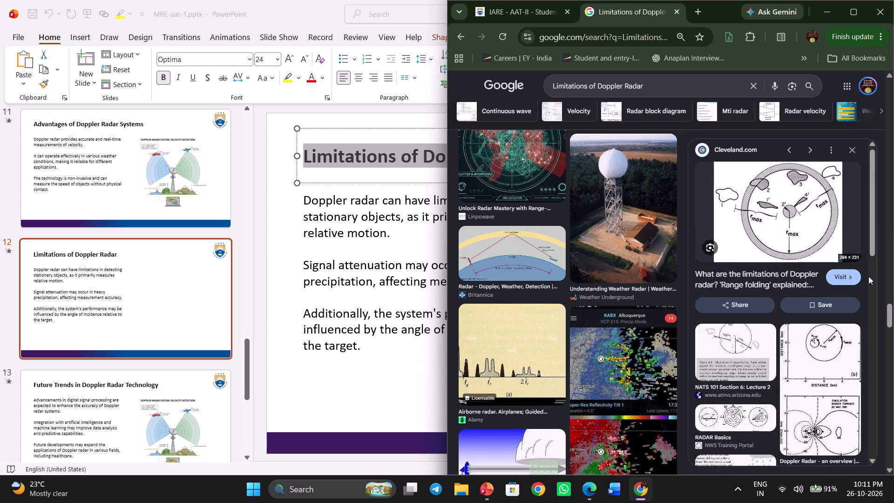
Copy the Cleveland.com range folding diagram and paste it into PowerPoint slide 12 as a picture, placed beside the body text.
right_click(792, 210)
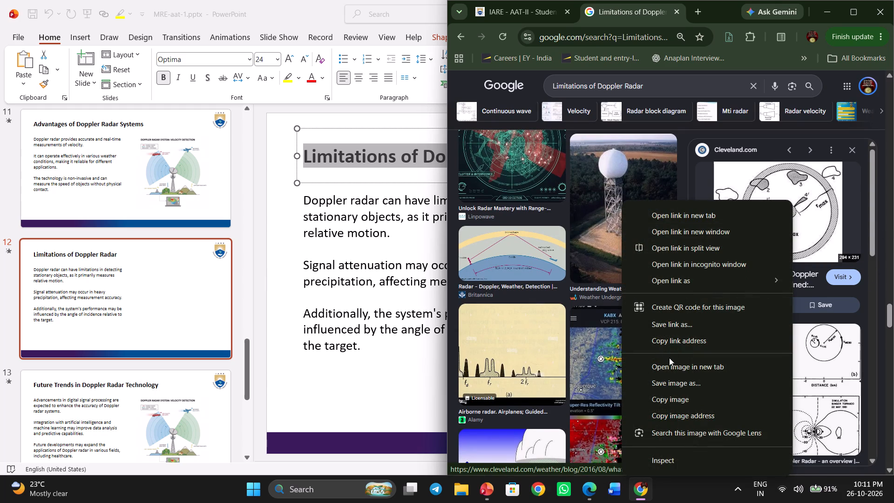
click(659, 396)
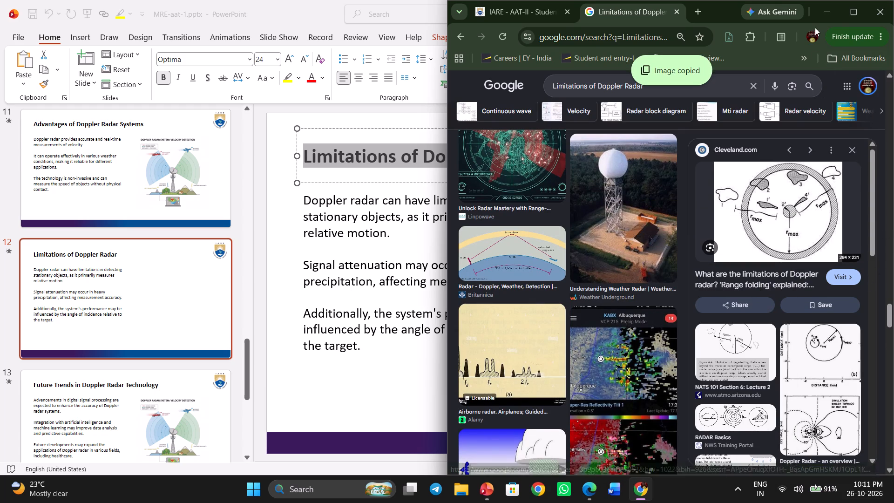
click(826, 16)
right_click(665, 248)
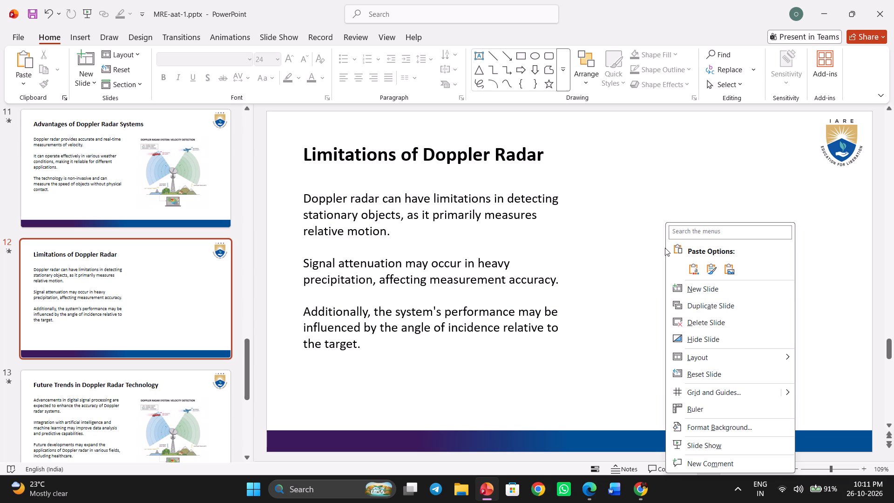
click(725, 268)
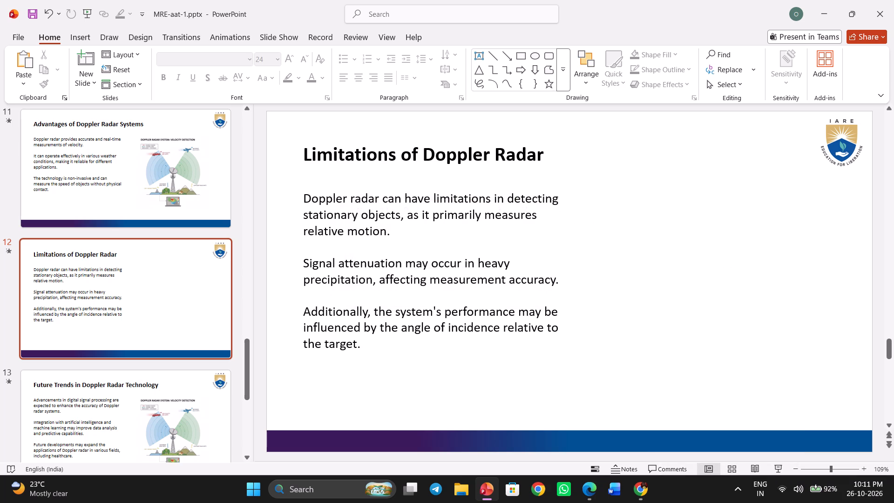
right_click(600, 271)
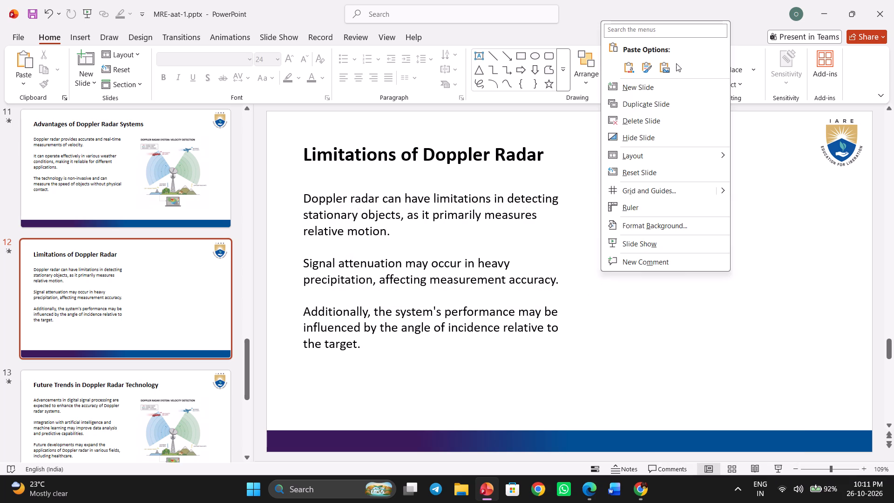
click(663, 71)
drag(575, 267, 603, 256)
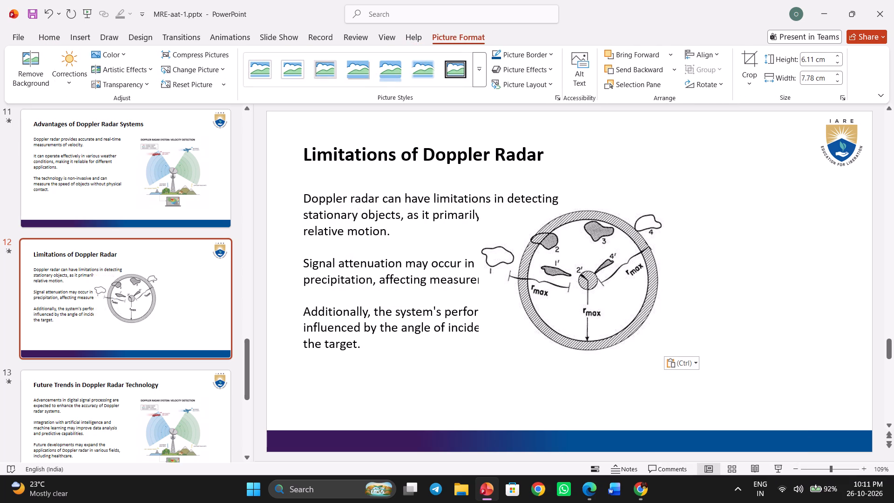
drag(603, 256, 711, 266)
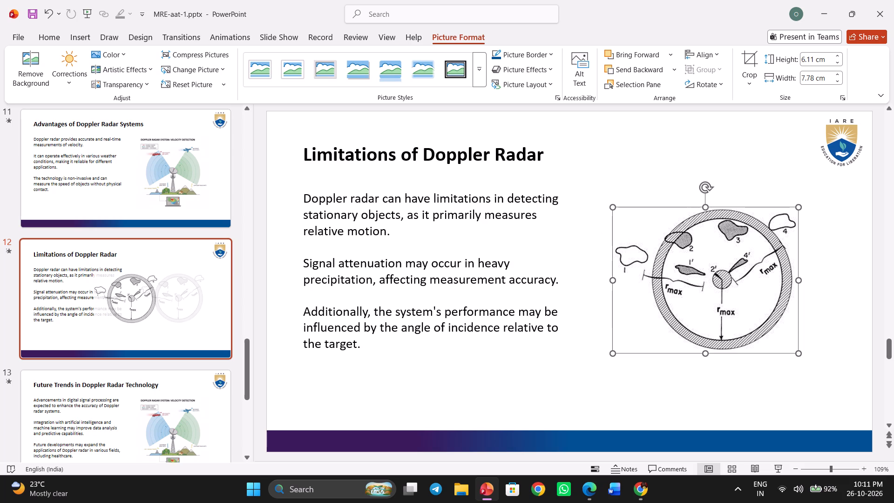
click(560, 357)
Review the deck's slides from the closing slides back to the IARE title slide, checking their text and pictures.
click(209, 417)
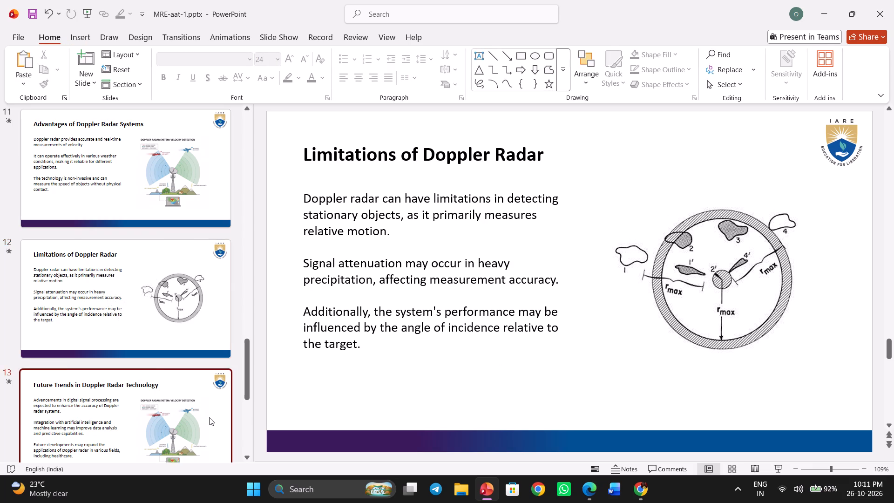
click(193, 416)
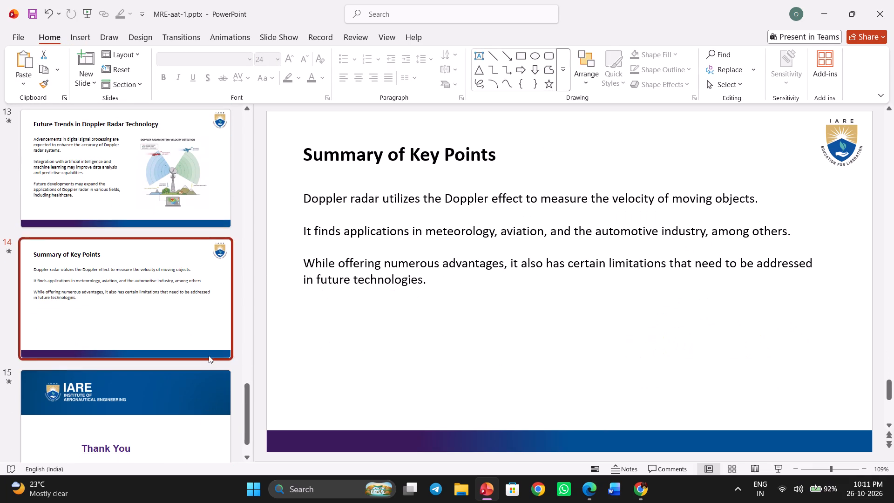
scroll(209, 355, right, 2)
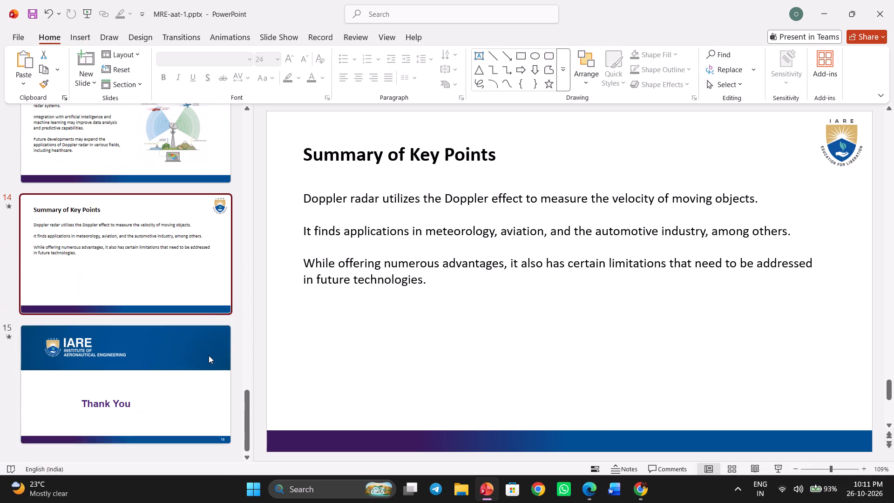
scroll(209, 355, right, 1)
key(Up)
key(Up)
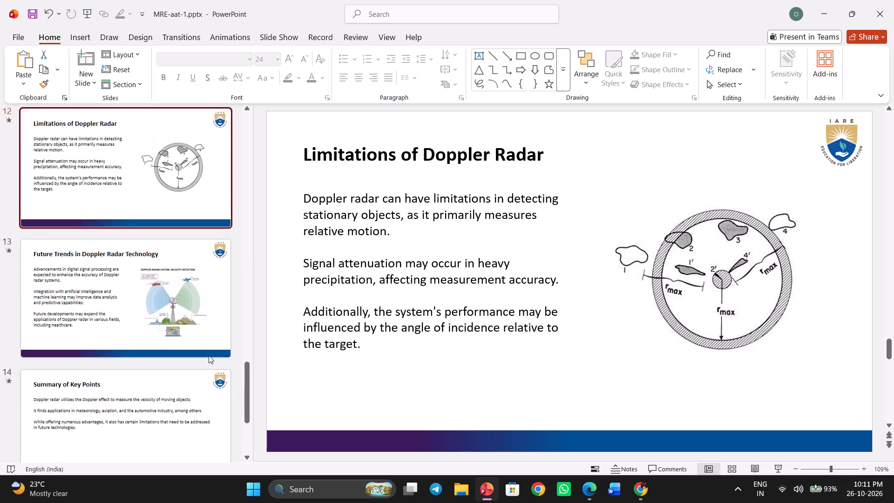
key(Up)
key(Up)
key(Up)
key(Up)
key(Up)
key(Up)
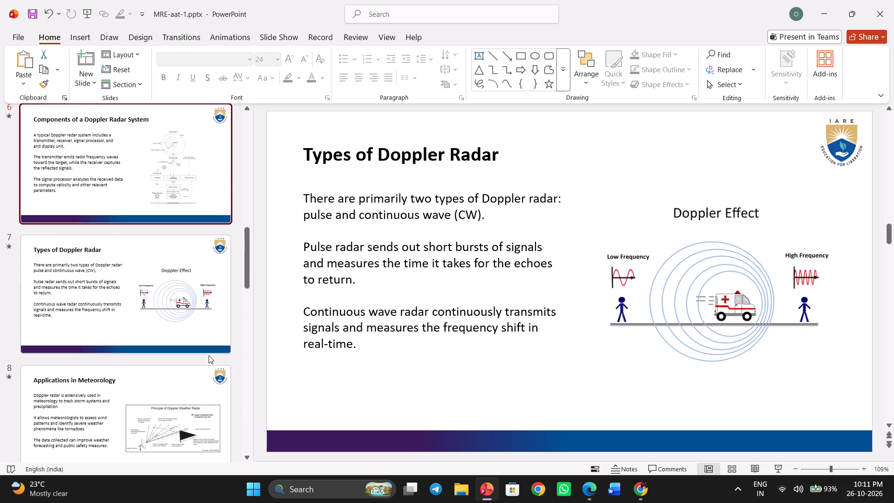
key(Down)
key(Down)
key(Down)
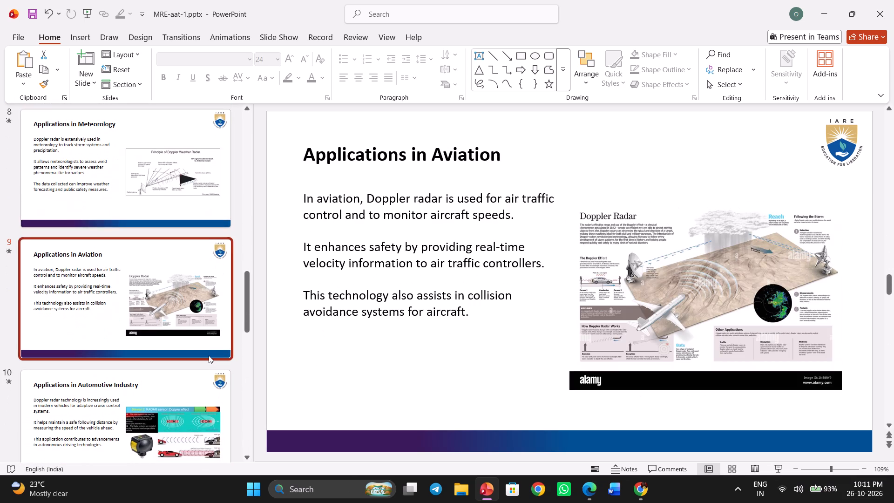
key(Up)
key(Up)
key(Up)
key(Up)
key(Up)
key(Up)
key(Up)
key(Up)
key(Up)
key(Up)
key(Up)
key(Up)
key(Up)
key(Up)
key(Up)
key(Up)
key(Up)
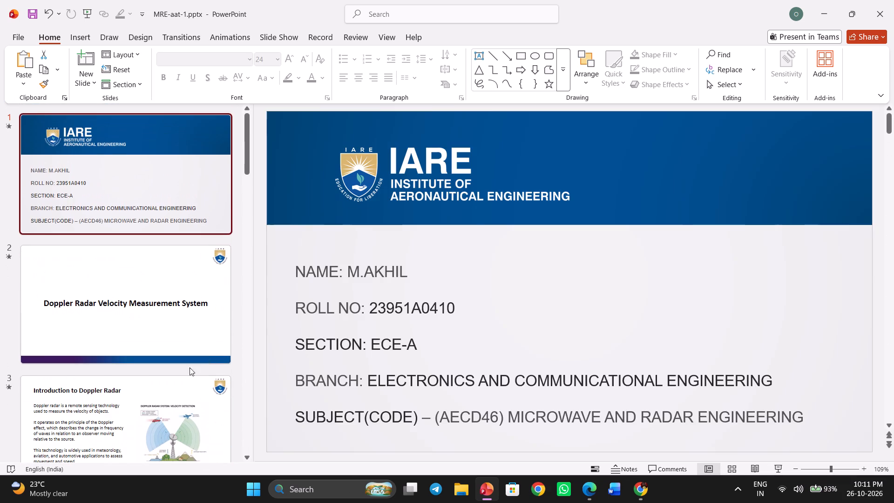
Save the presentation as MRE-AAT-II in the 7th sem New folder, checking the AAT-II assignment page in Chrome for the naming.
click(19, 32)
click(46, 189)
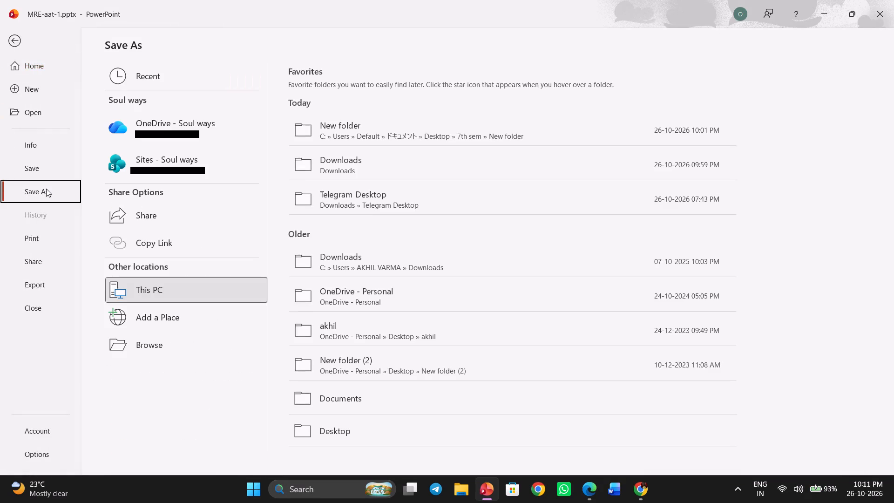
double_click(335, 139)
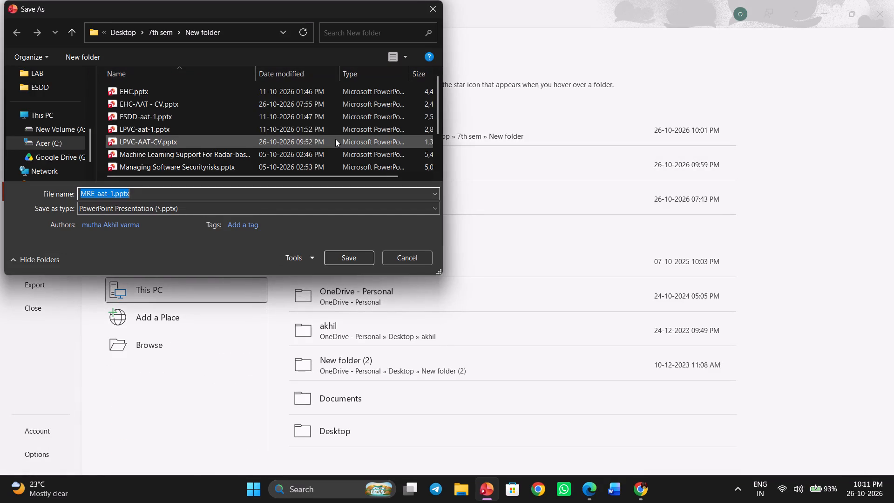
click(637, 489)
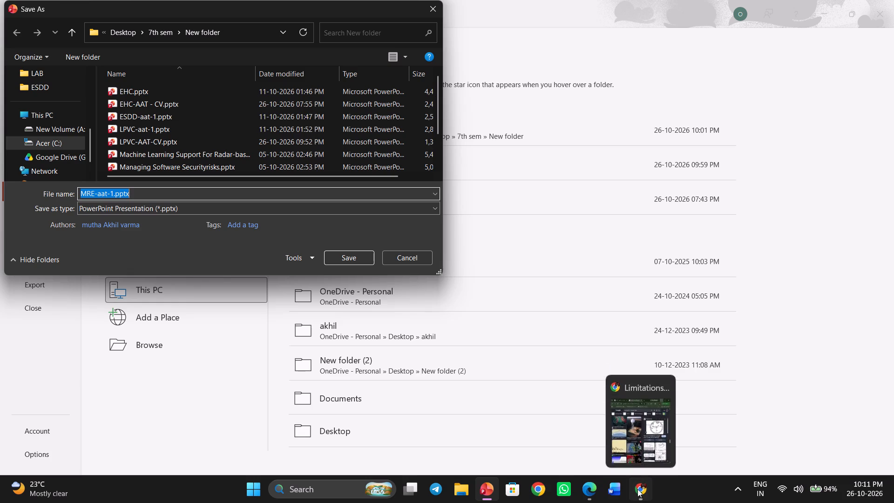
click(557, 11)
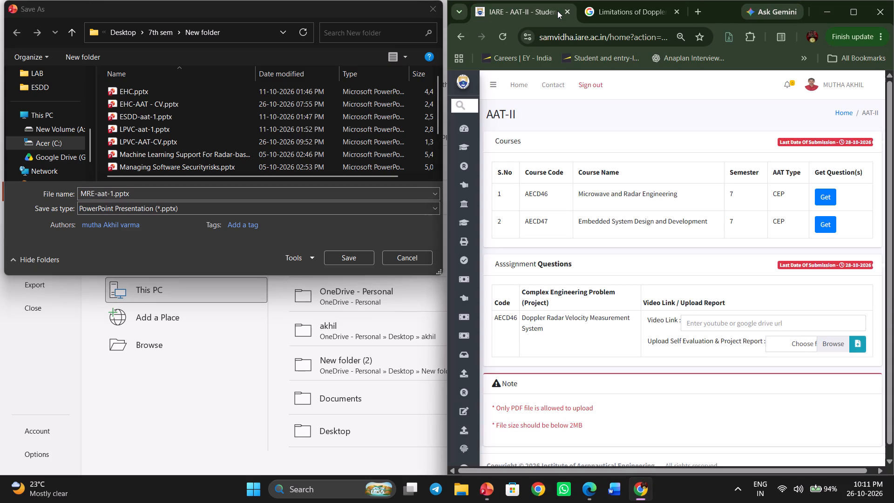
click(133, 190)
key(BackSpace)
key(BackSpace)
key(BackSpace)
key(BackSpace)
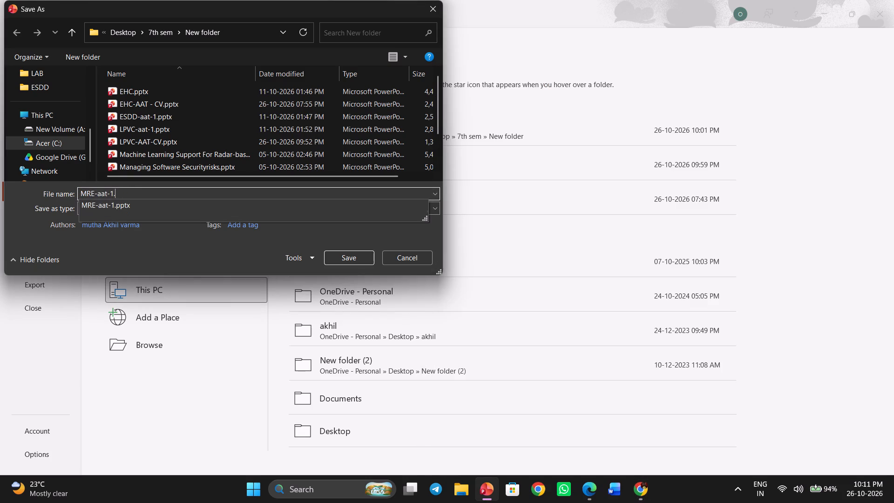
key(BackSpace)
key(BackSpace)
key(BackSpace)
key(BackSpace)
key(BackSpace)
key(BackSpace)
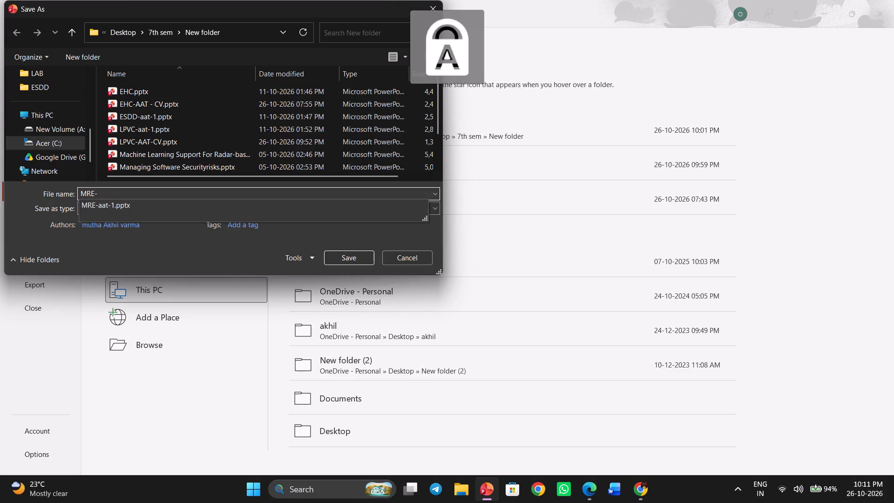
text(AA)
text(T-II)
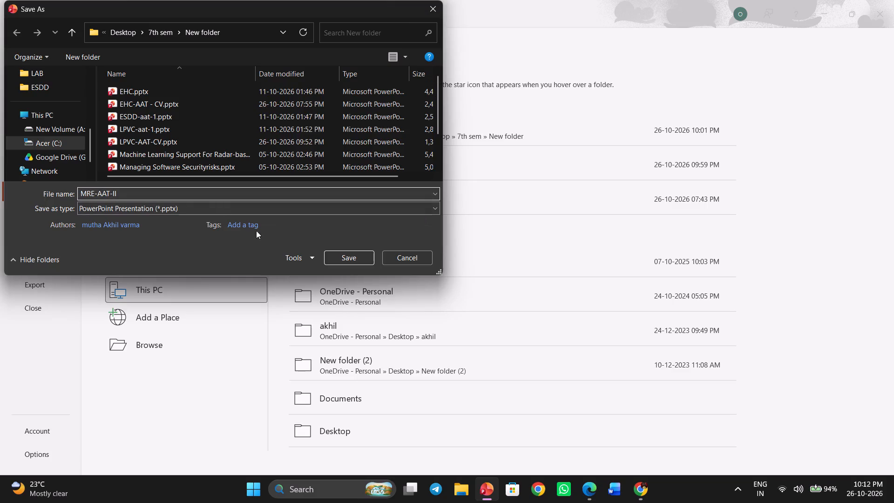
click(352, 258)
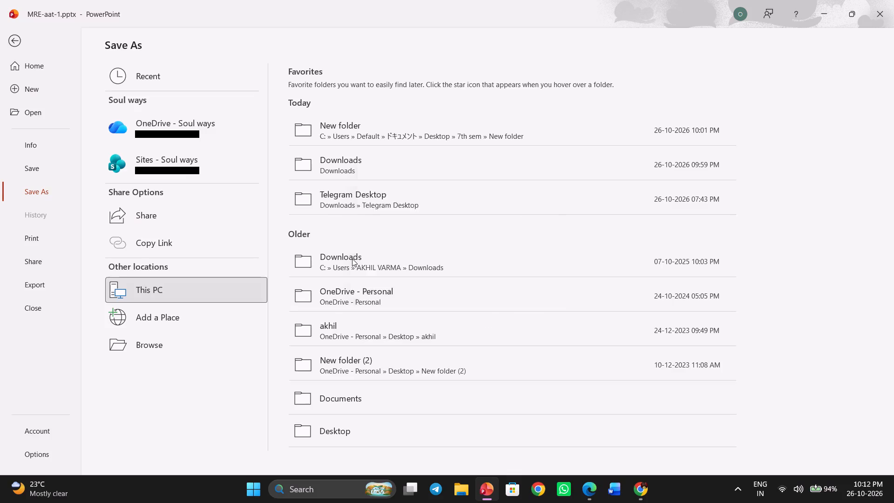